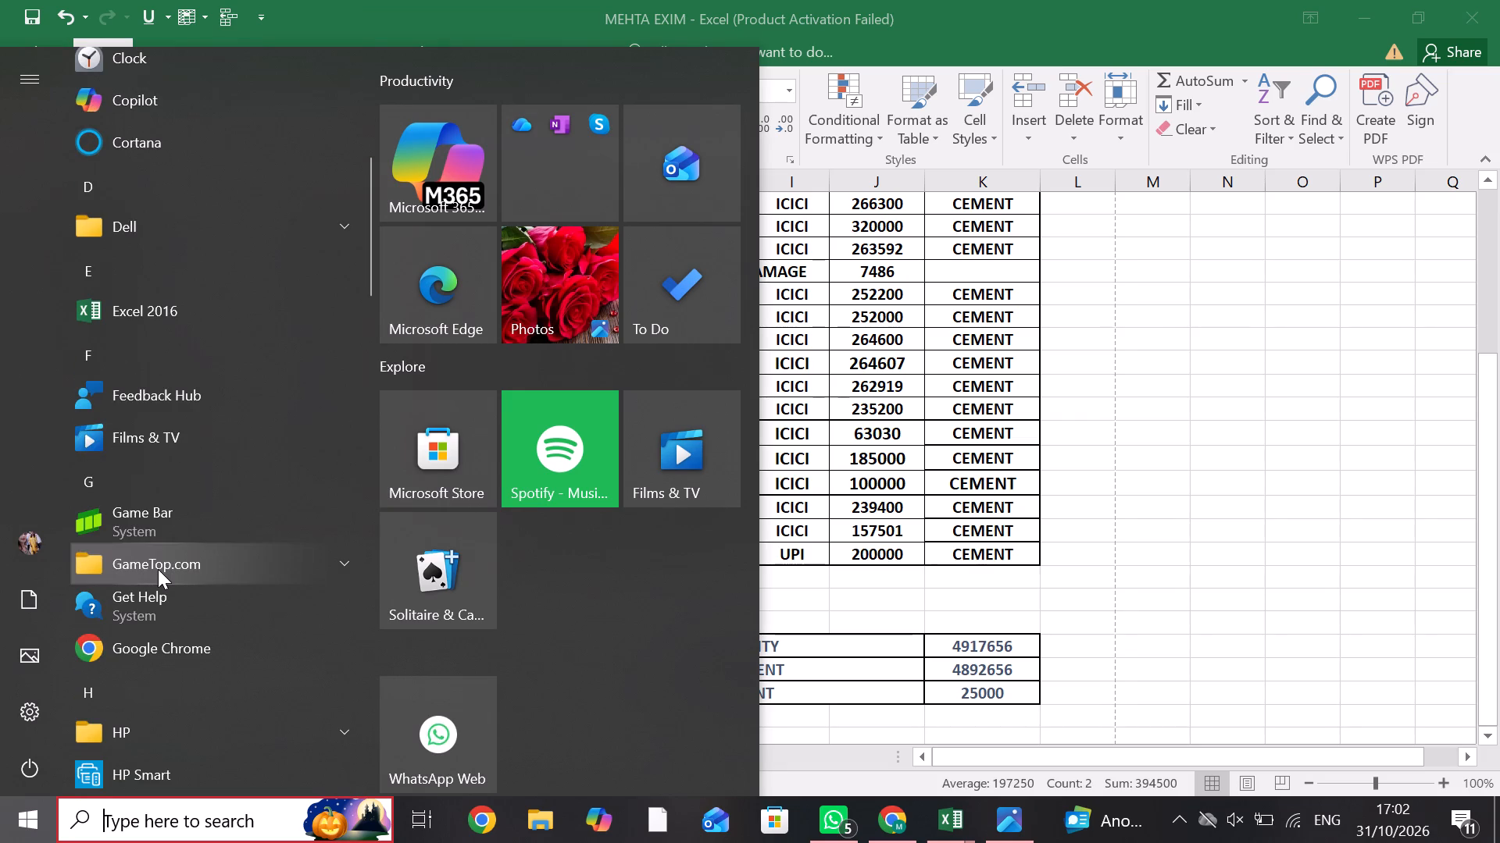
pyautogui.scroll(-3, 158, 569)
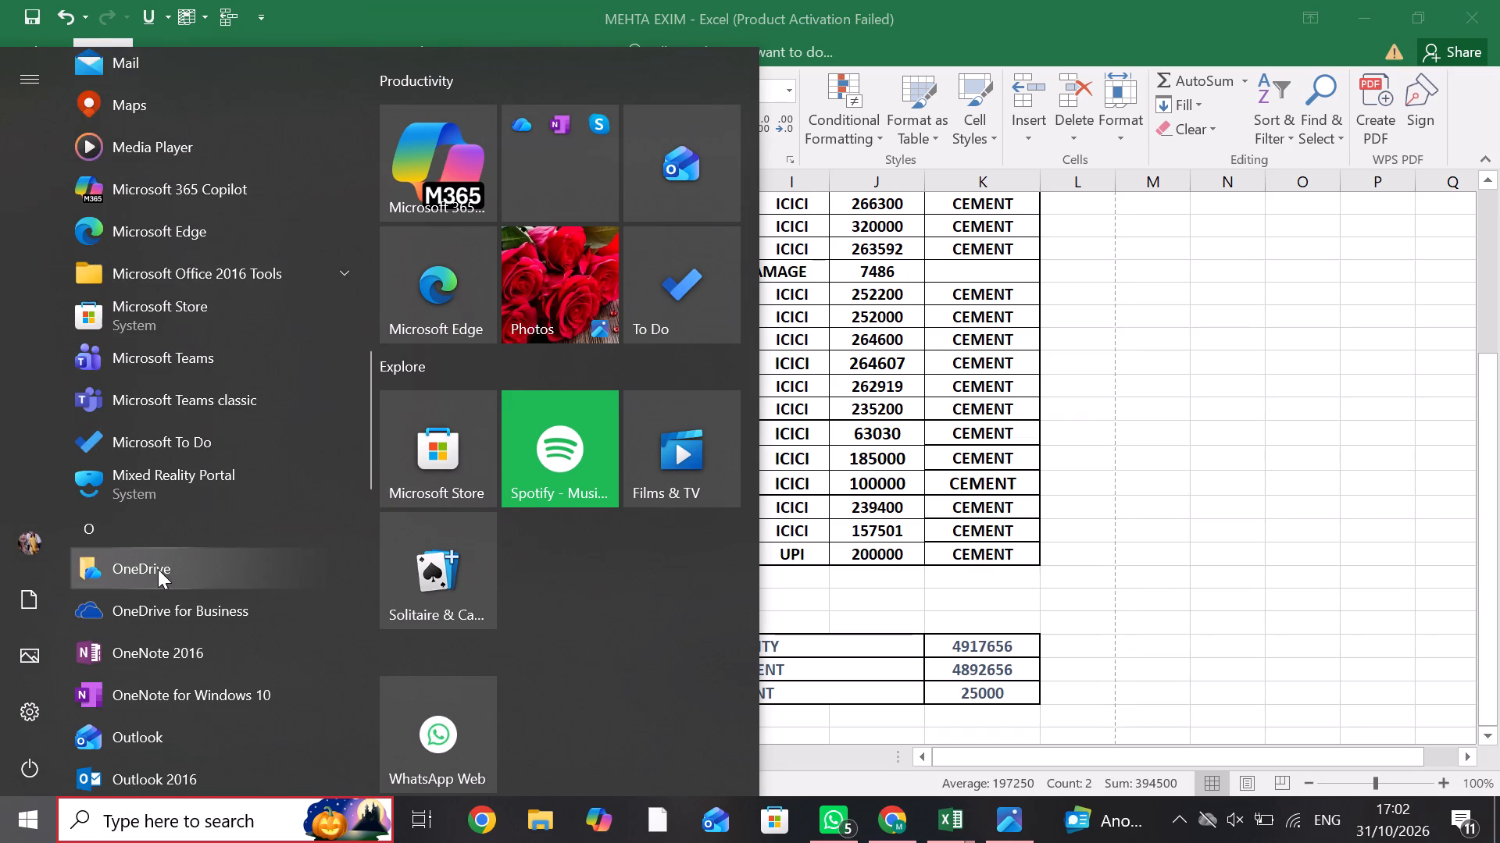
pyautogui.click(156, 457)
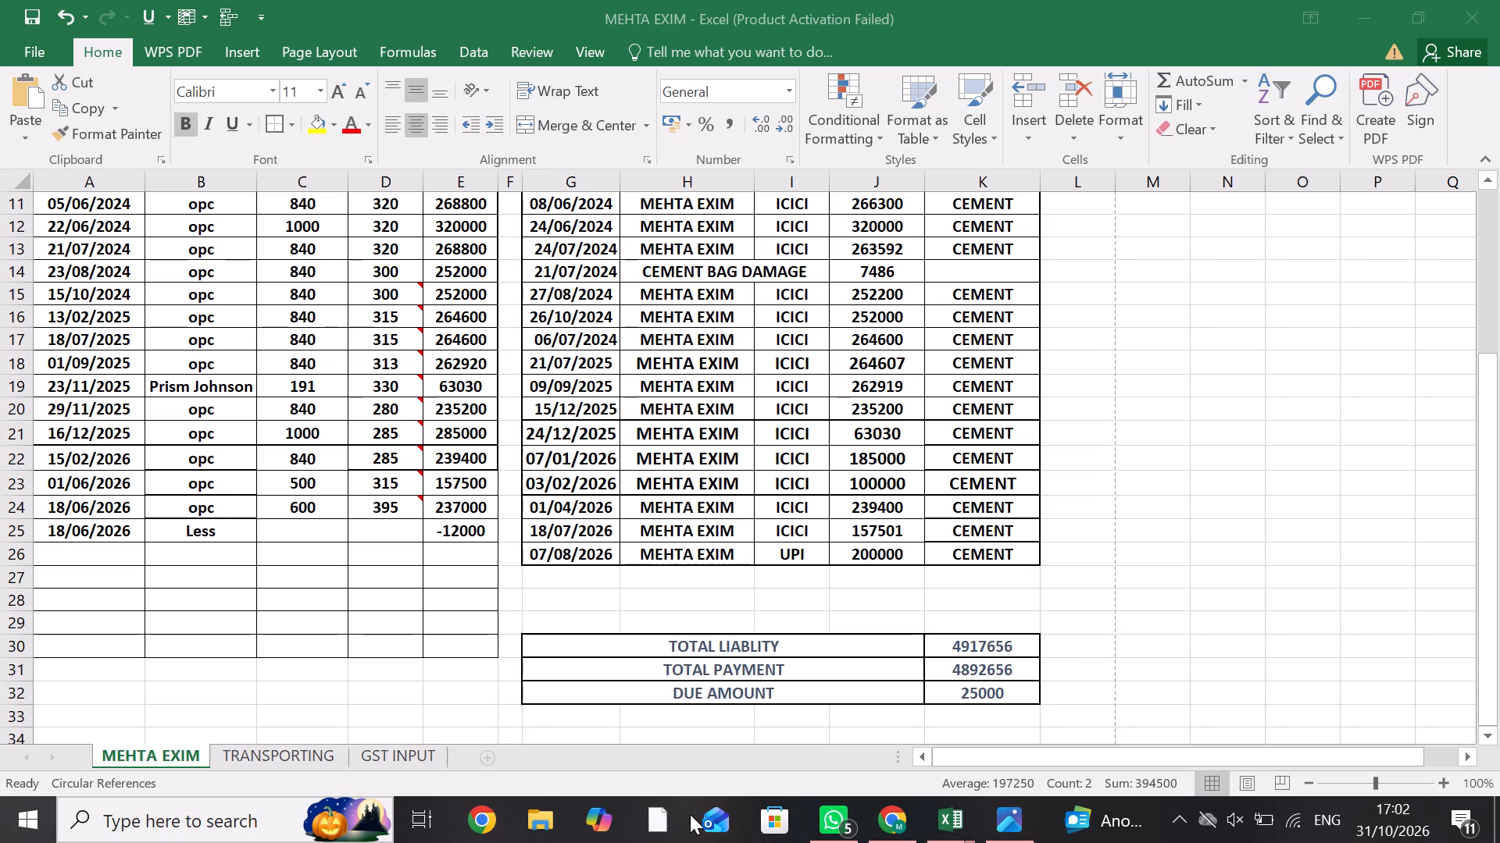
# Bring up the open WhatsApp image of the company's tax card in Photos and close it.
pyautogui.click(1001, 842)
pyautogui.click(1106, 60)
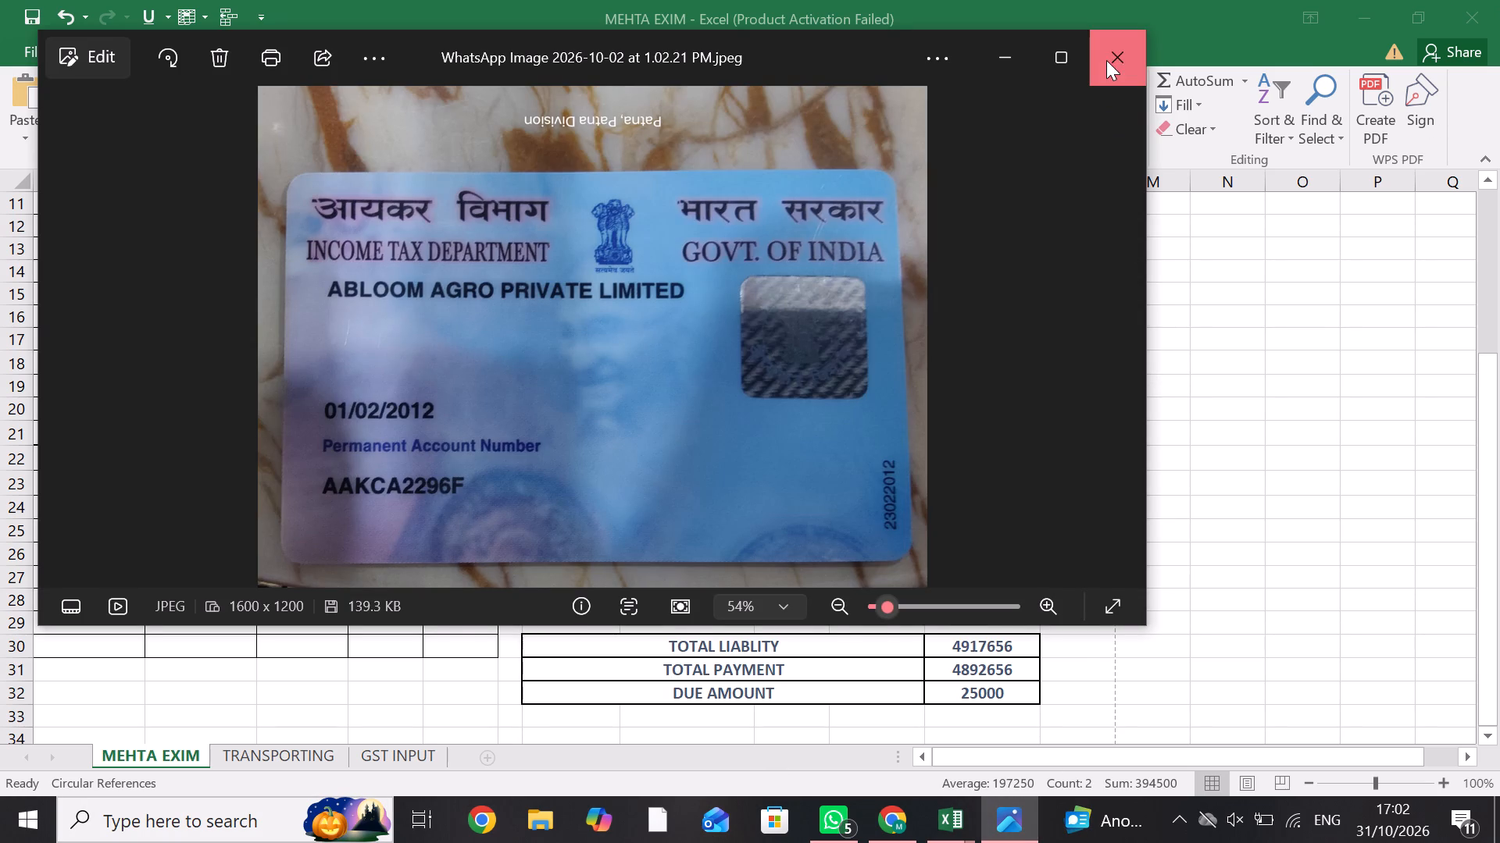
# Close the RAJISTER Maintain 25 (100) workbook without saving its changes.
pyautogui.click(942, 822)
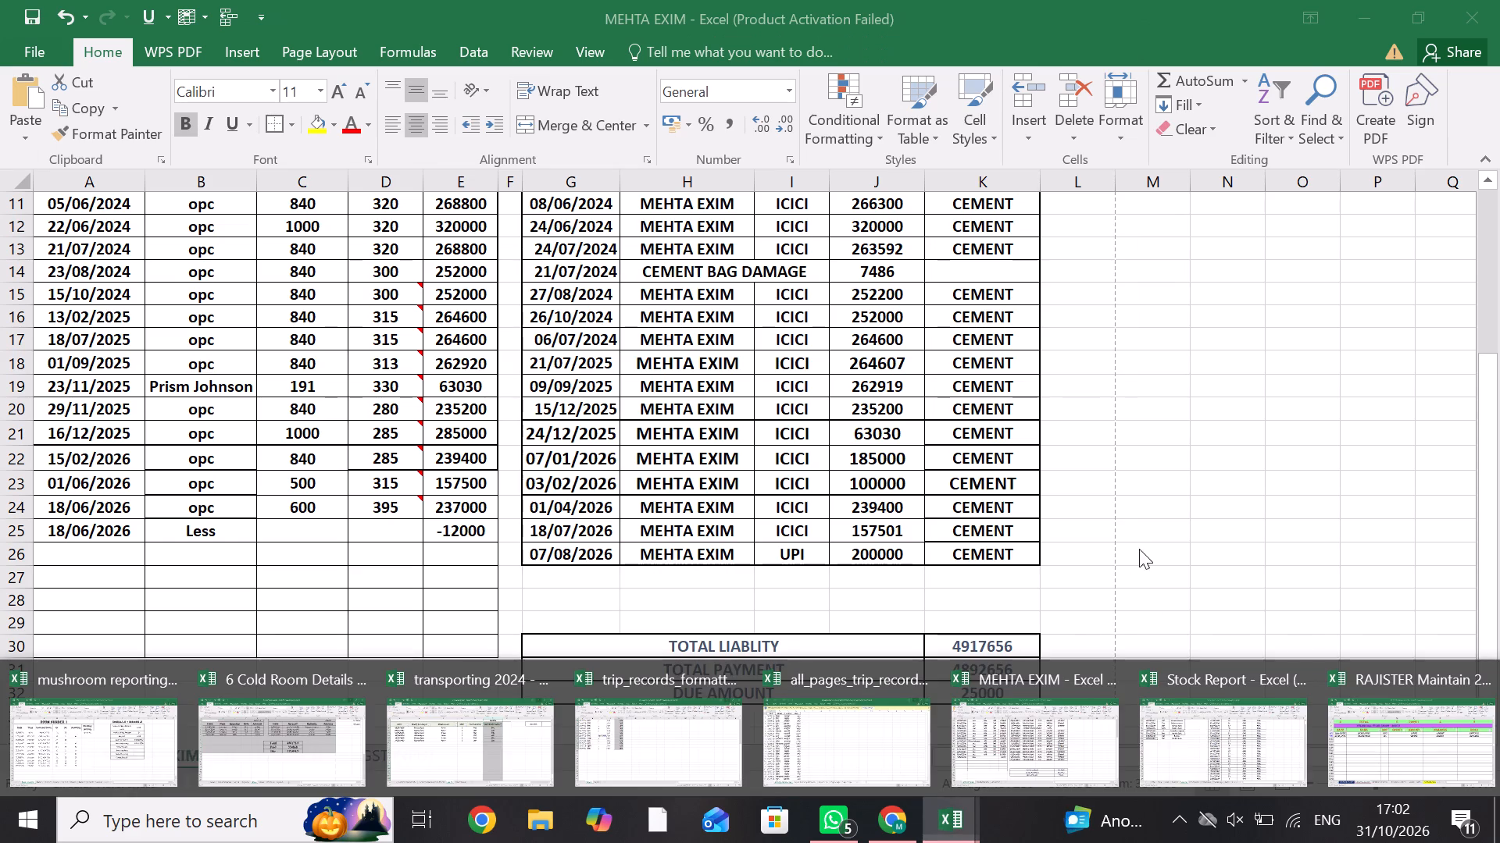
pyautogui.click(1491, 685)
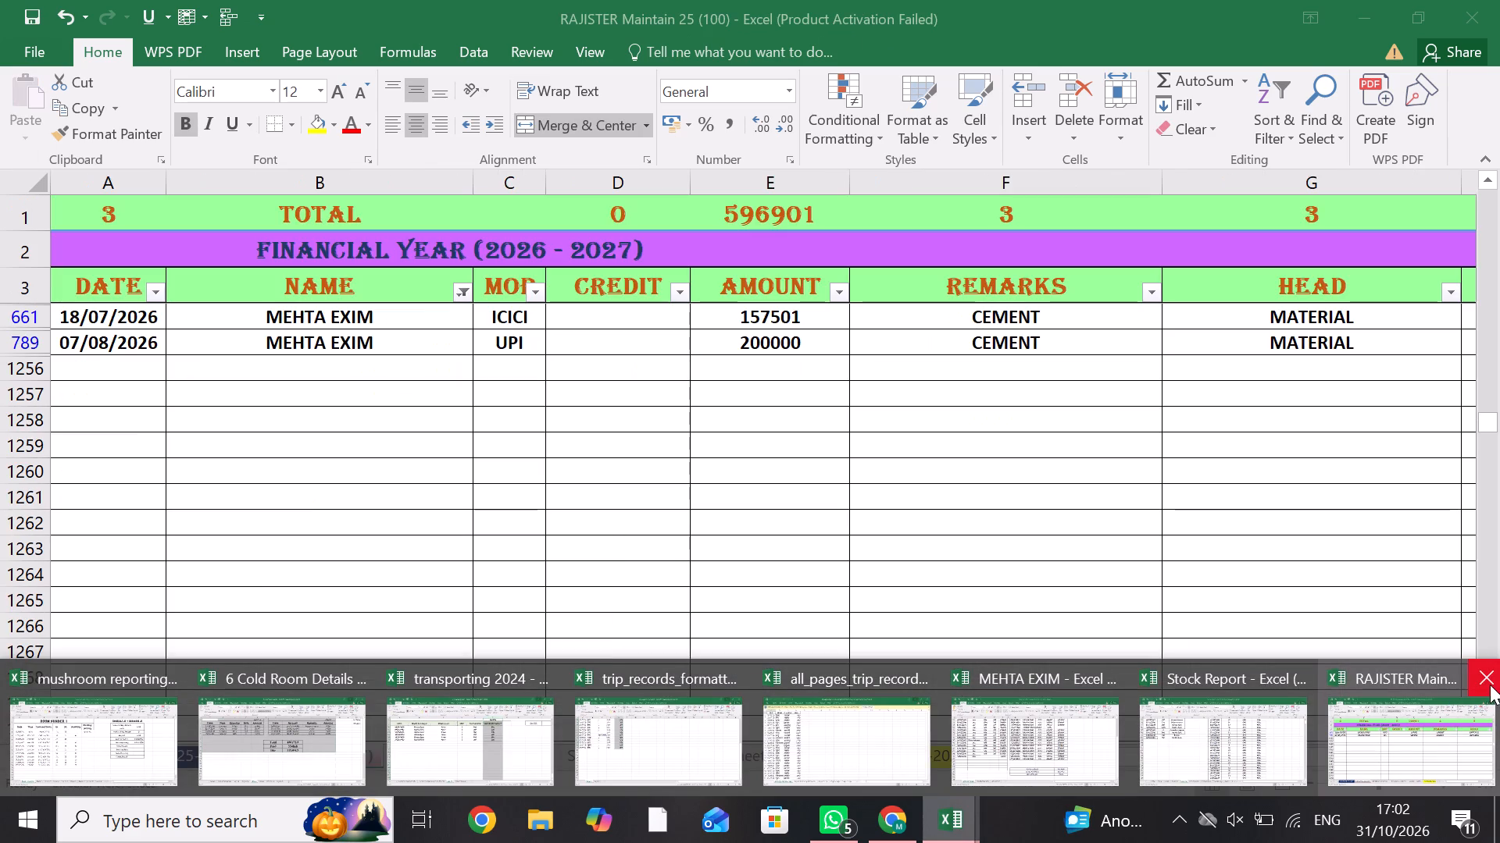
pyautogui.click(755, 454)
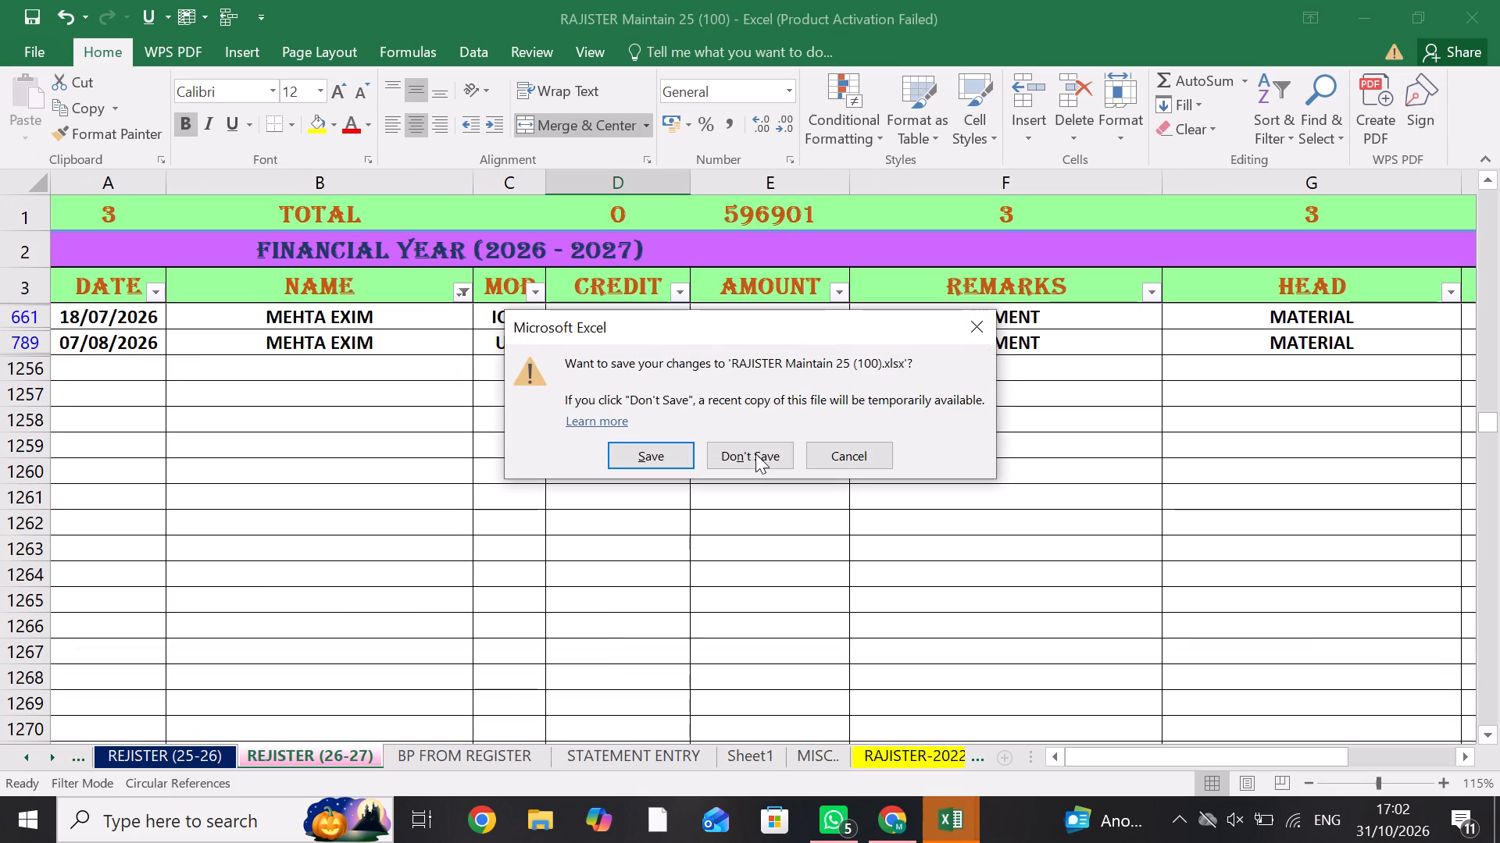
# Close the Stock Report workbook.
pyautogui.click(962, 834)
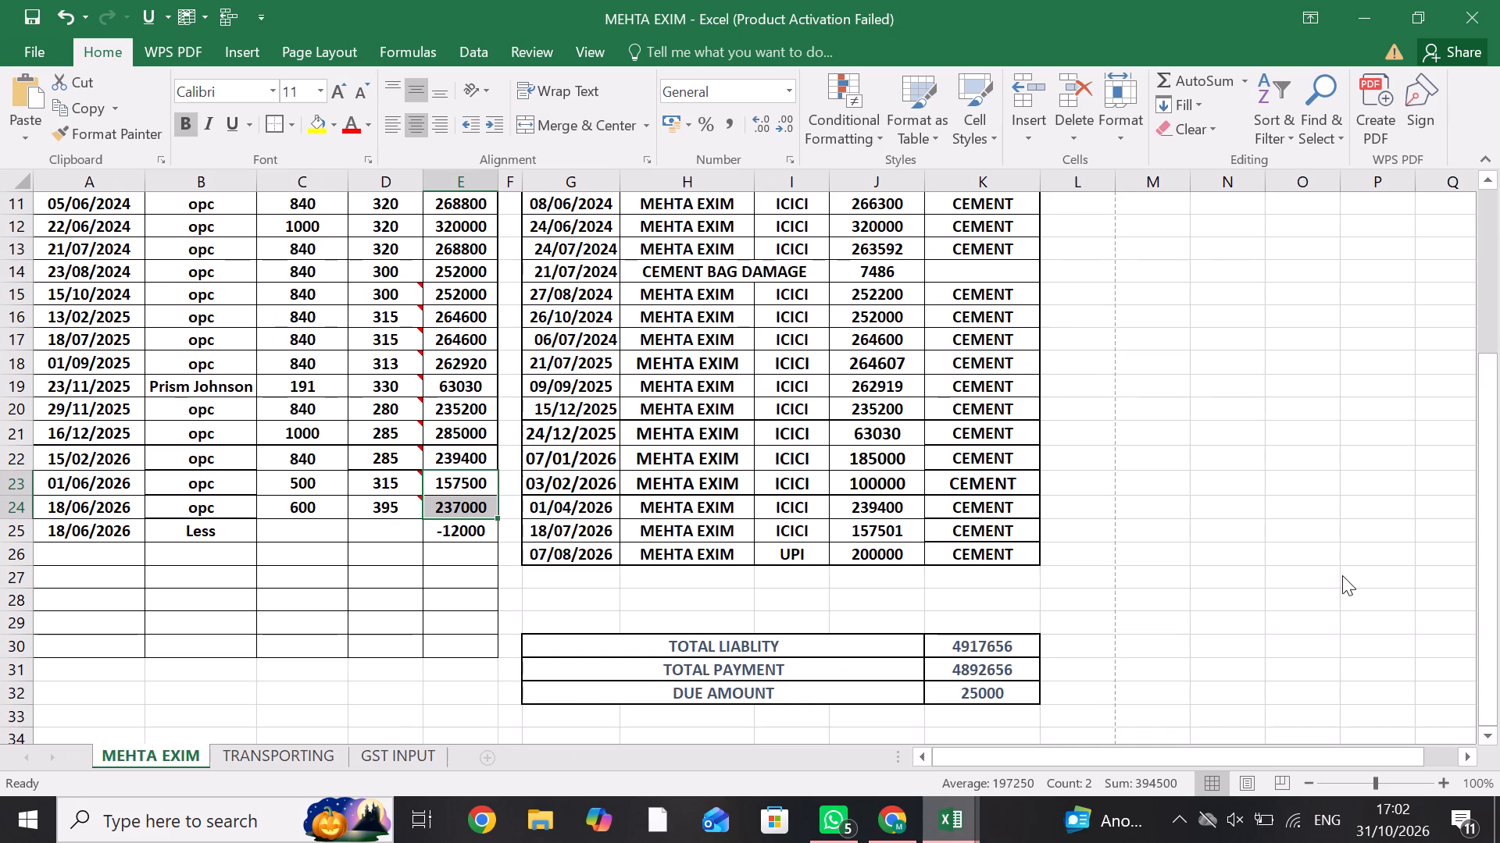
pyautogui.click(1471, 661)
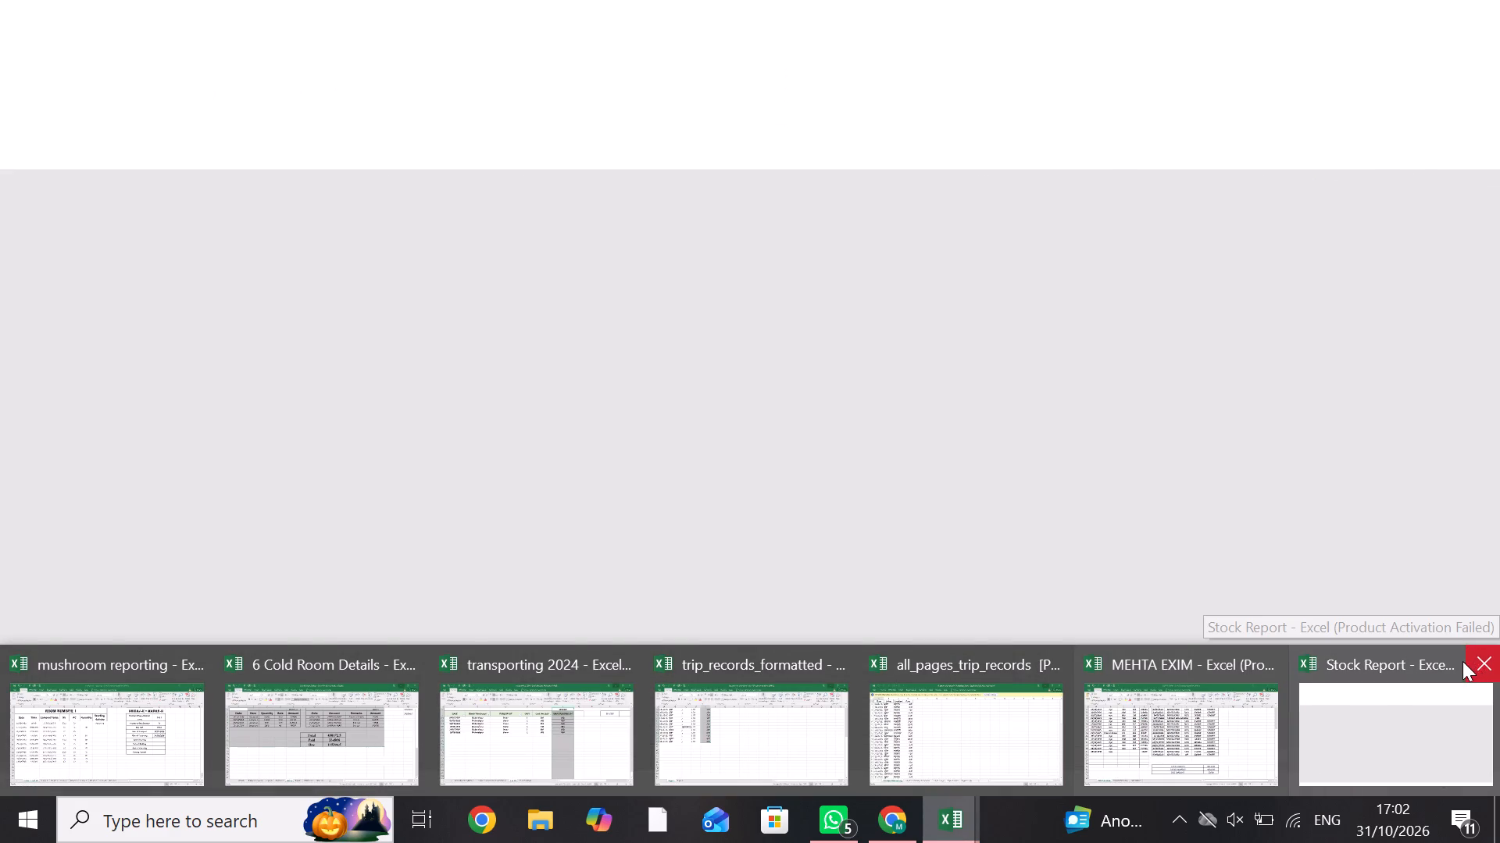
# Close the MEHTA EXIM workbook and save its changes.
pyautogui.click(1470, 651)
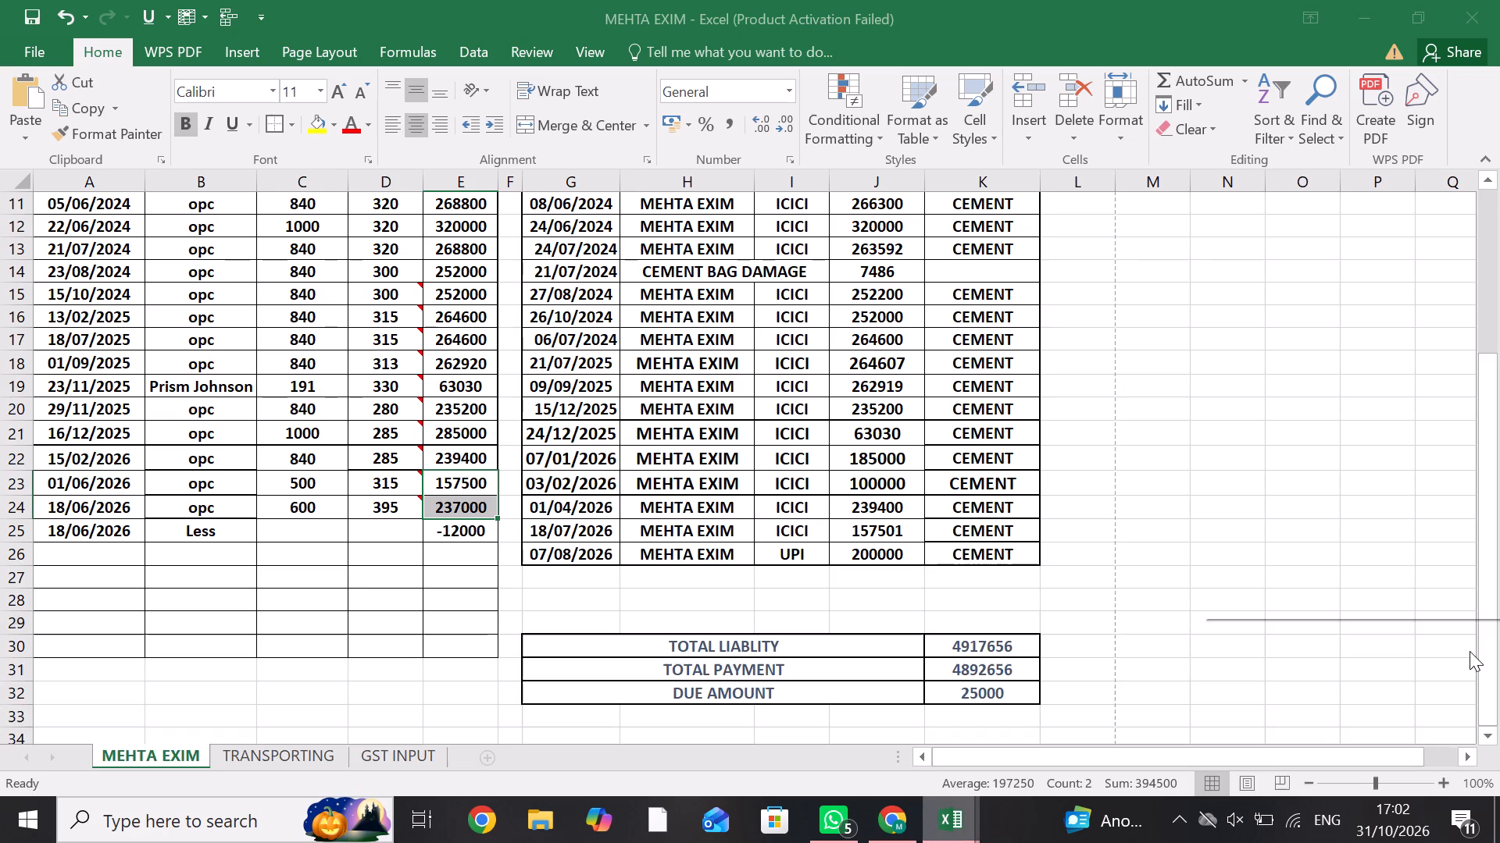
pyautogui.click(648, 456)
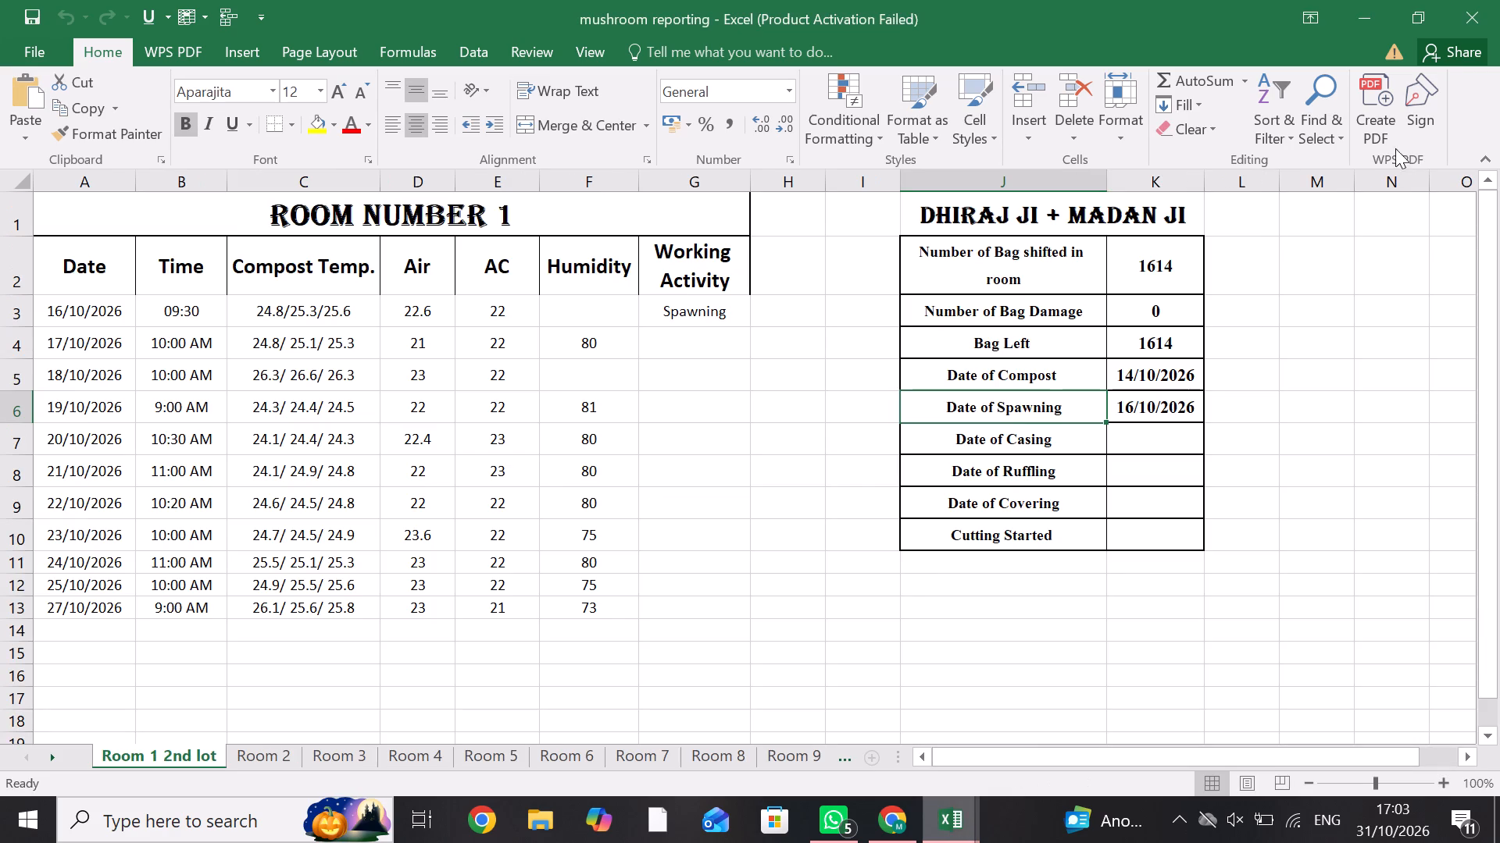
# Close leftover open Excel workbooks, including mushroom reporting and trip_records_formatted, leaving 6 Cold Room Details and transporting 2024 open.
pyautogui.click(1498, 0)
pyautogui.click(668, 452)
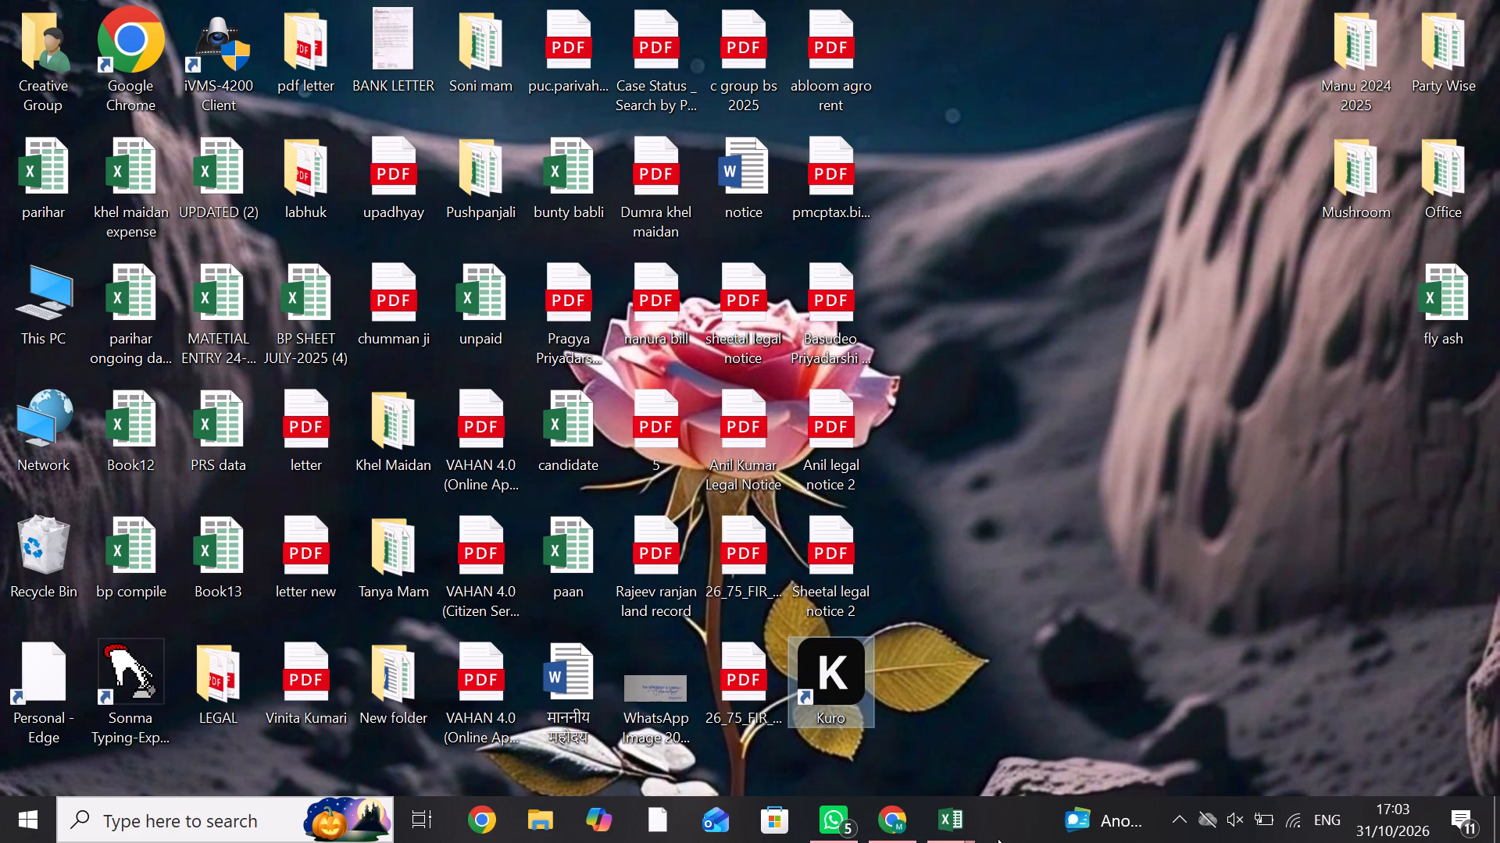
pyautogui.click(955, 822)
pyautogui.click(1420, 653)
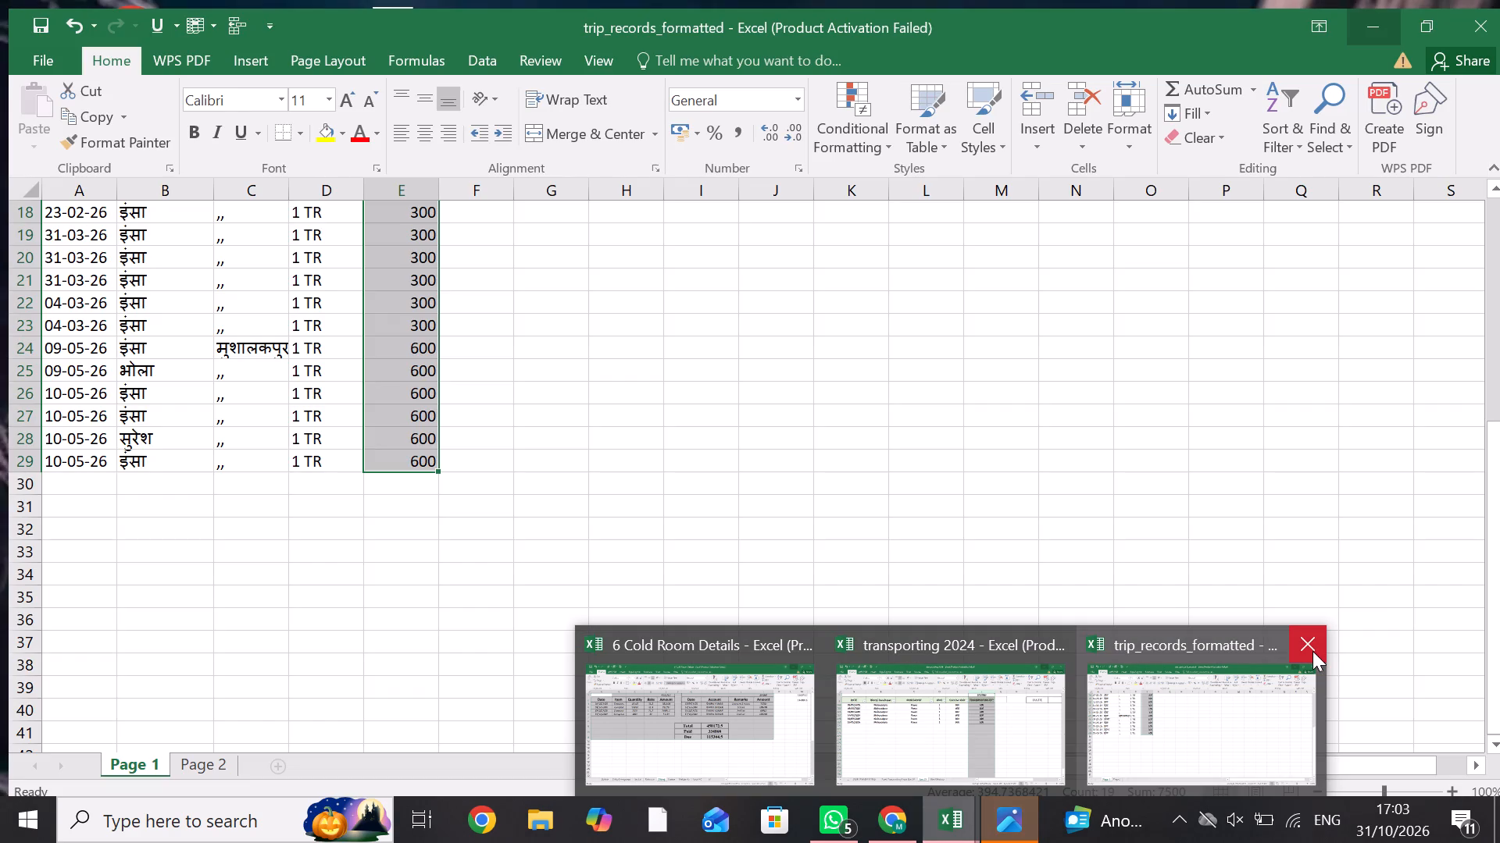
pyautogui.click(1312, 651)
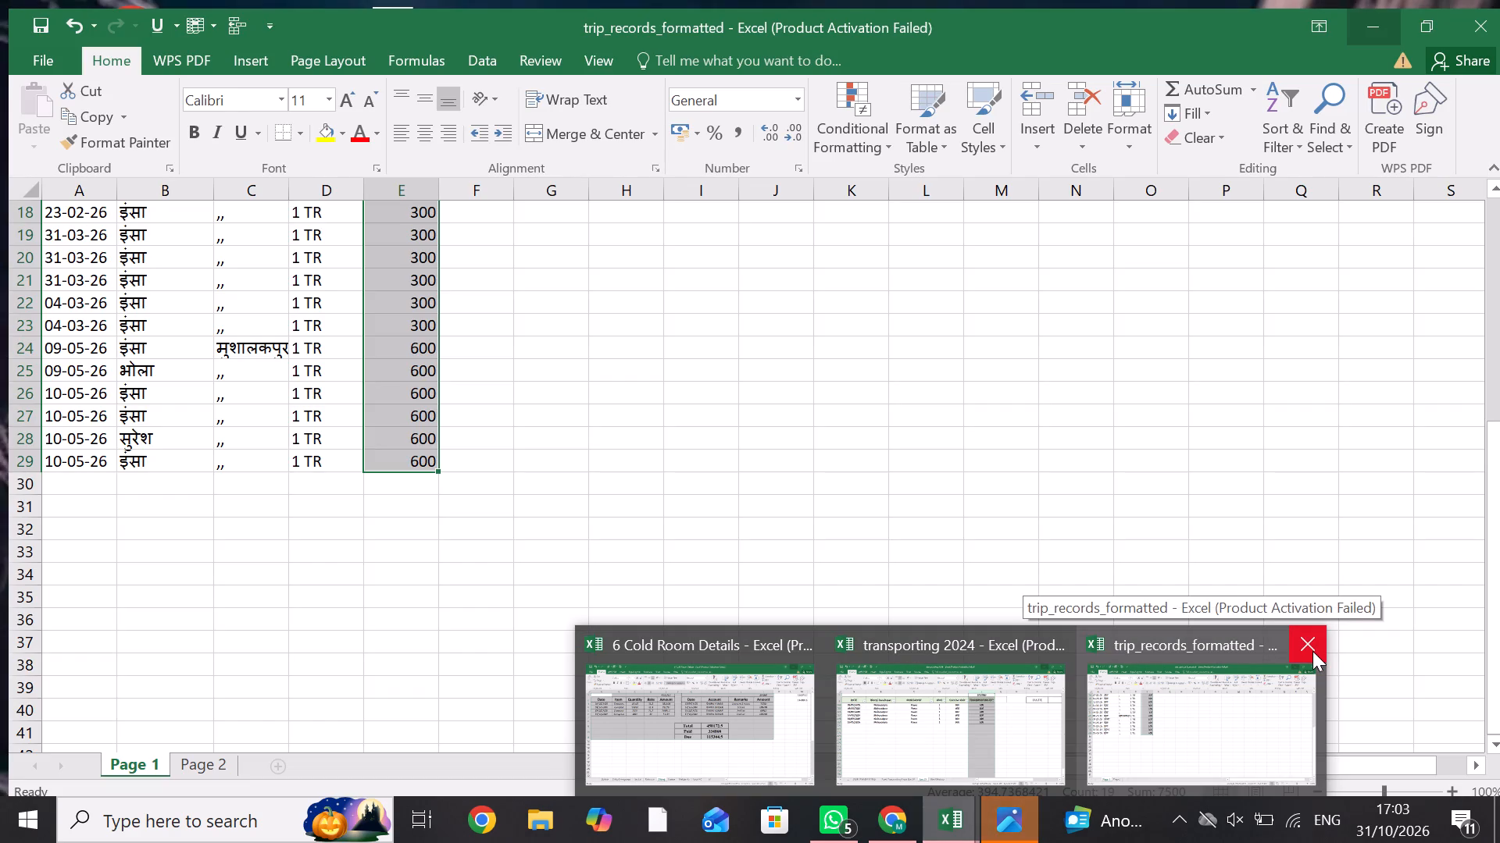
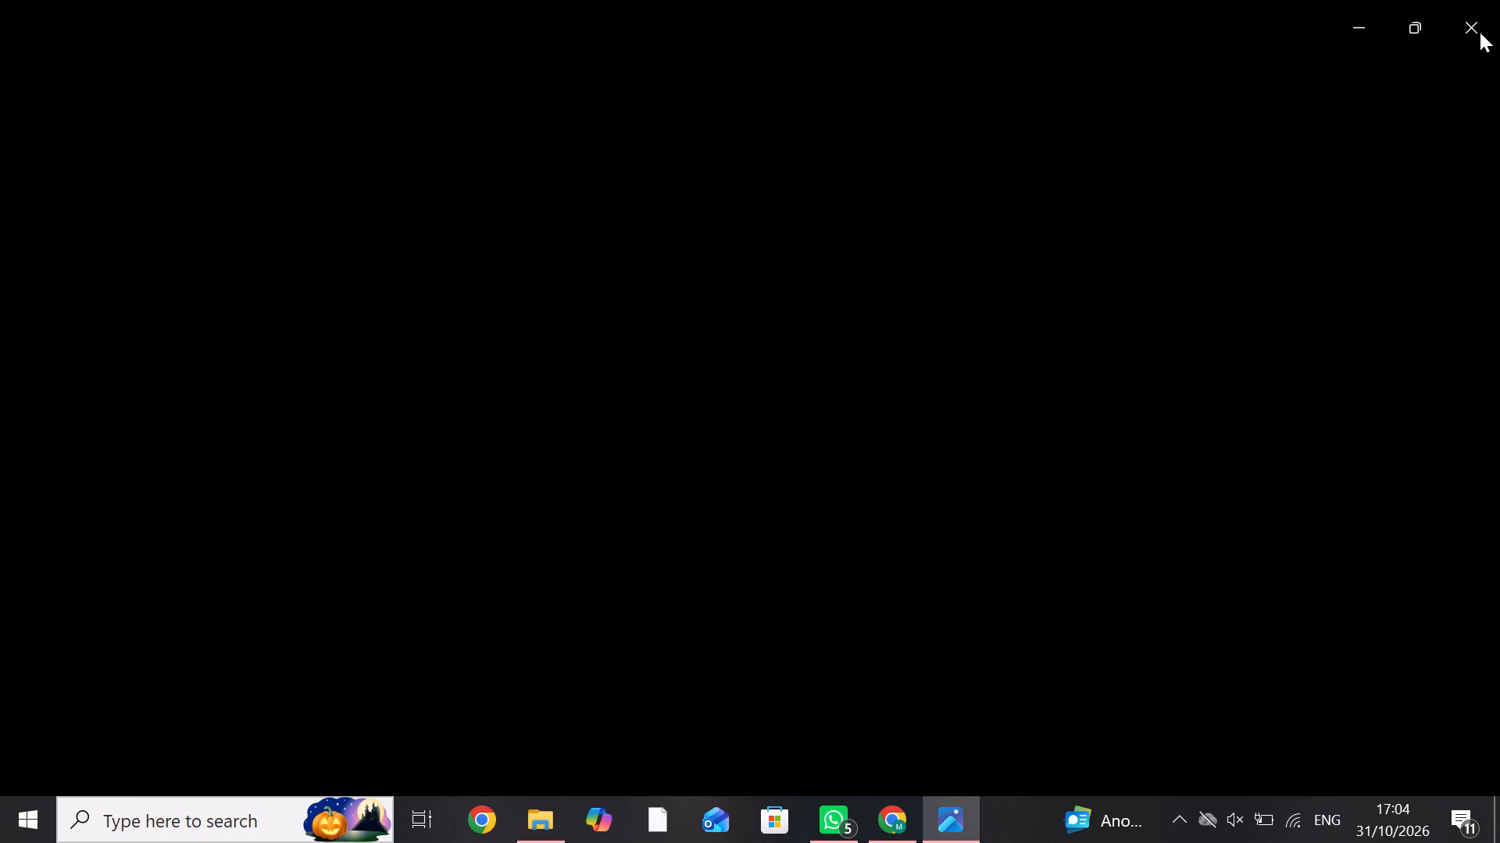
# Close the blank photo viewer window.
pyautogui.click(1479, 32)
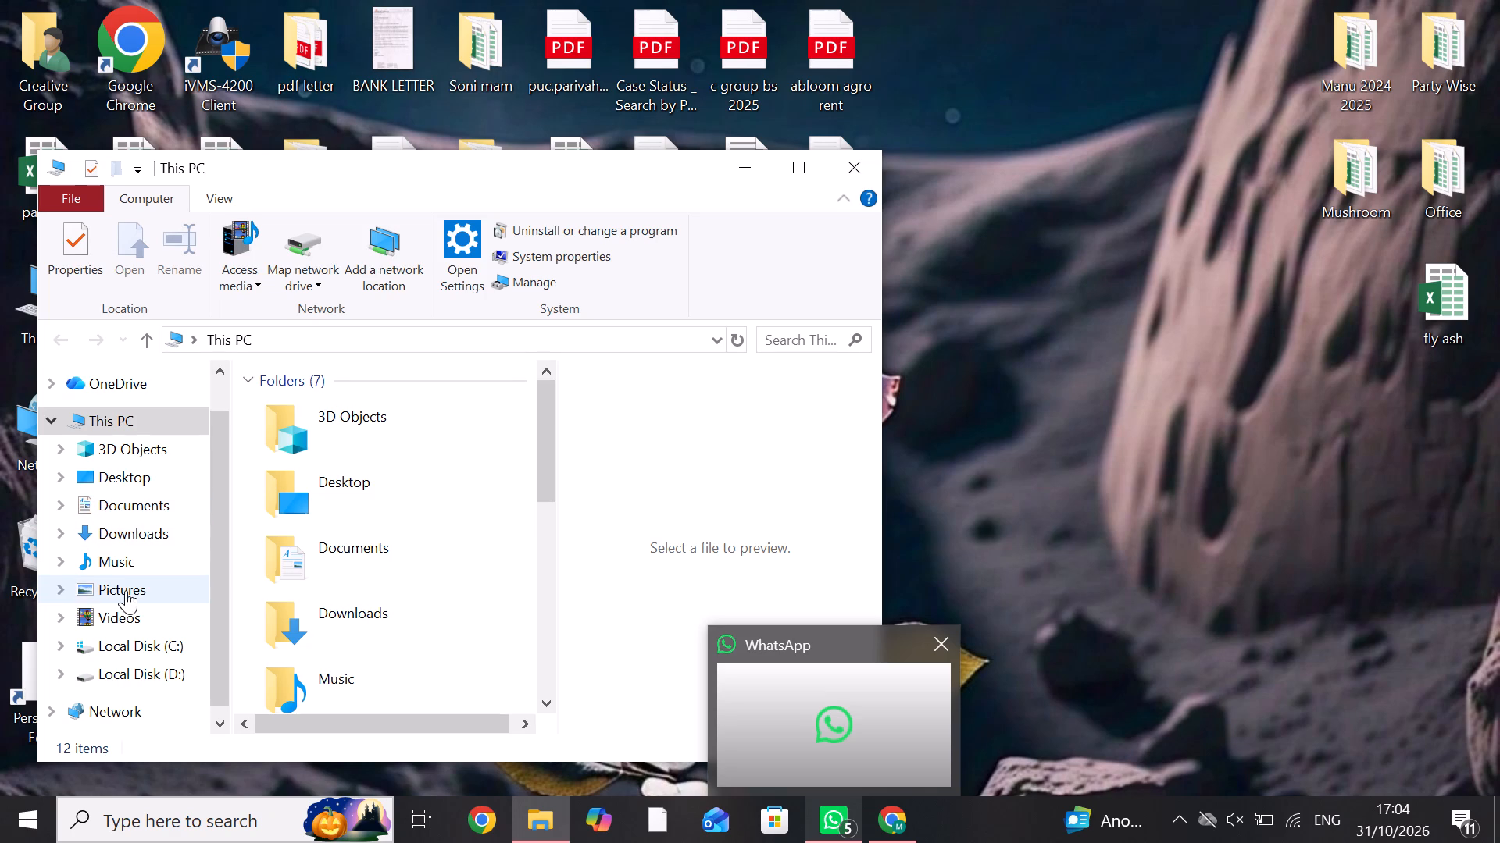
# Open the Screenshots folder inside Pictures in a maximized file window.
pyautogui.click(126, 590)
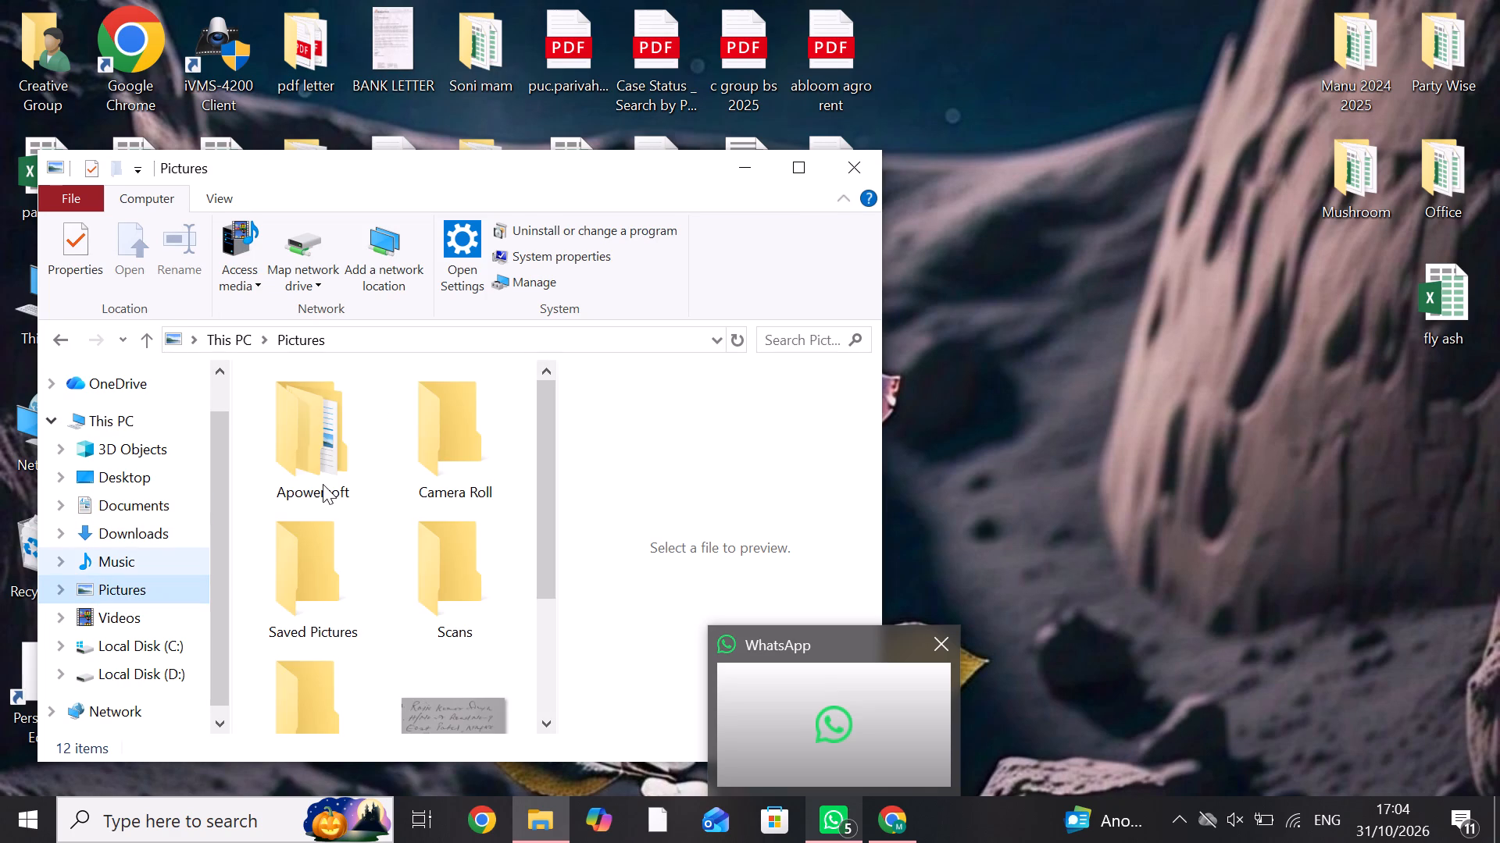
pyautogui.scroll(-1, 349, 495)
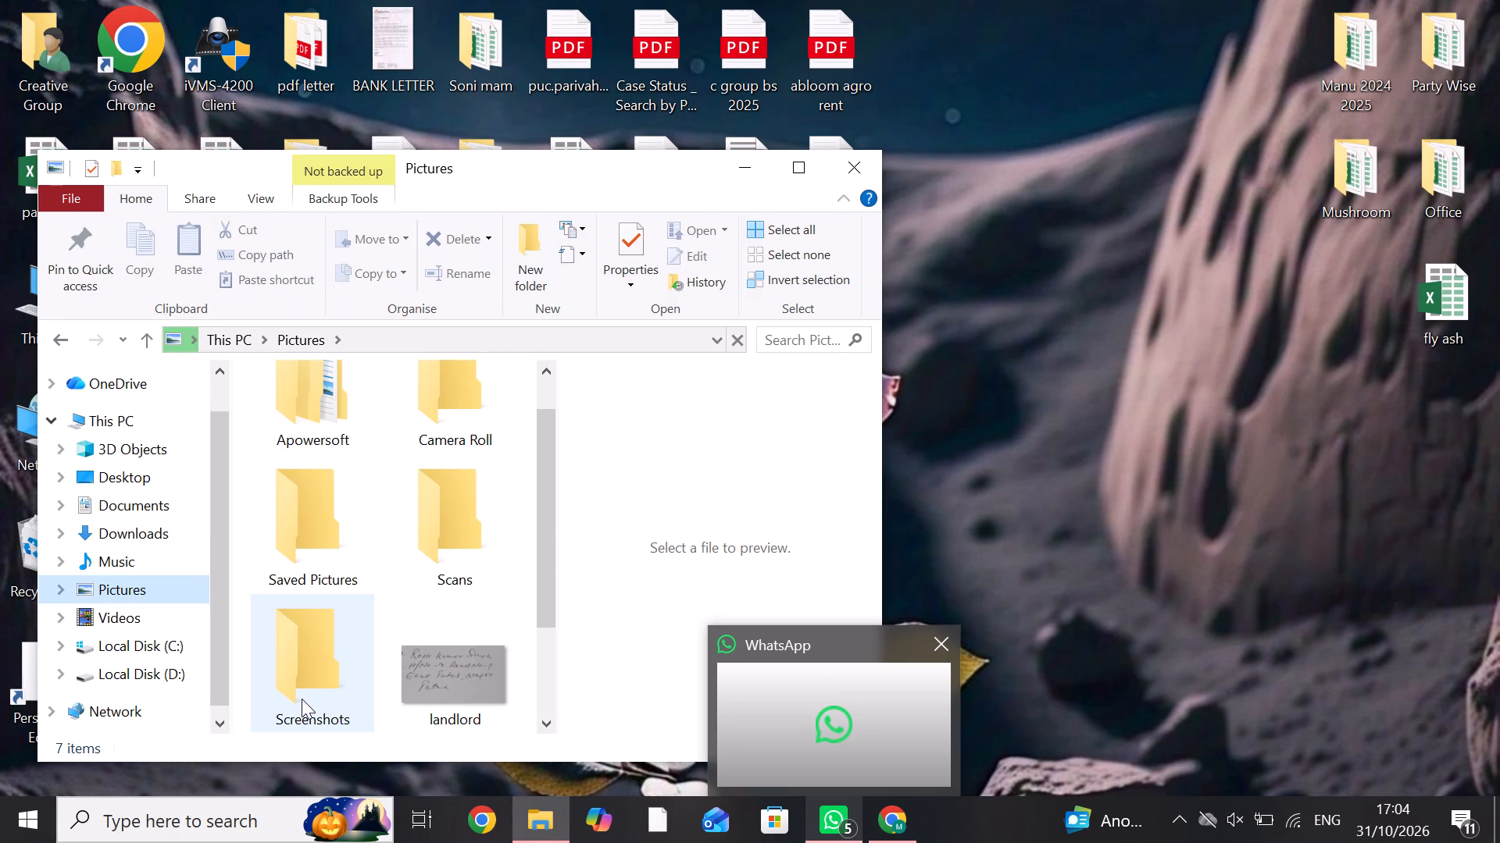
pyautogui.click(302, 699)
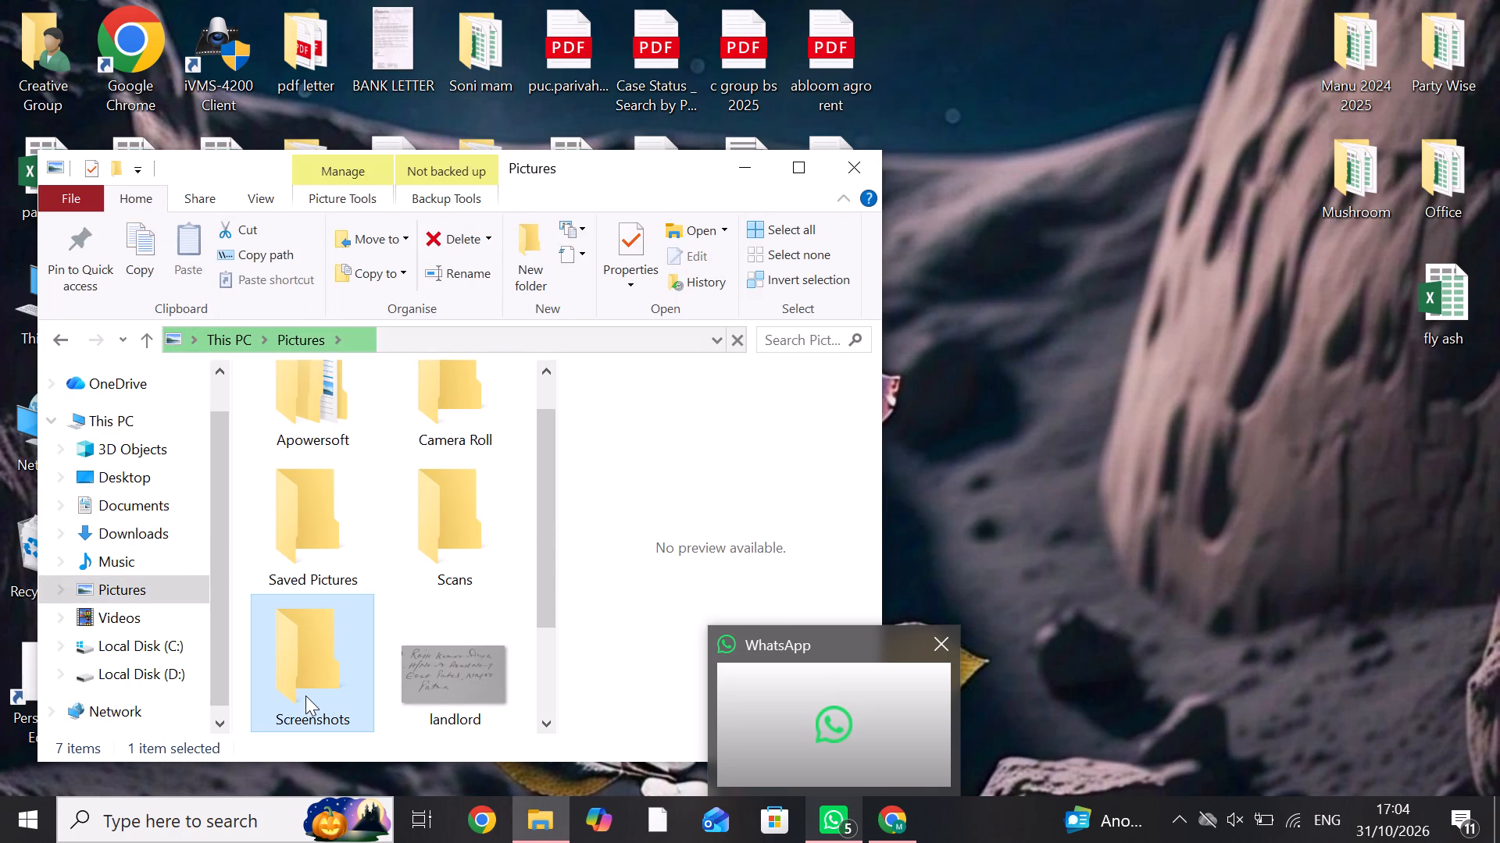
pyautogui.click(783, 173)
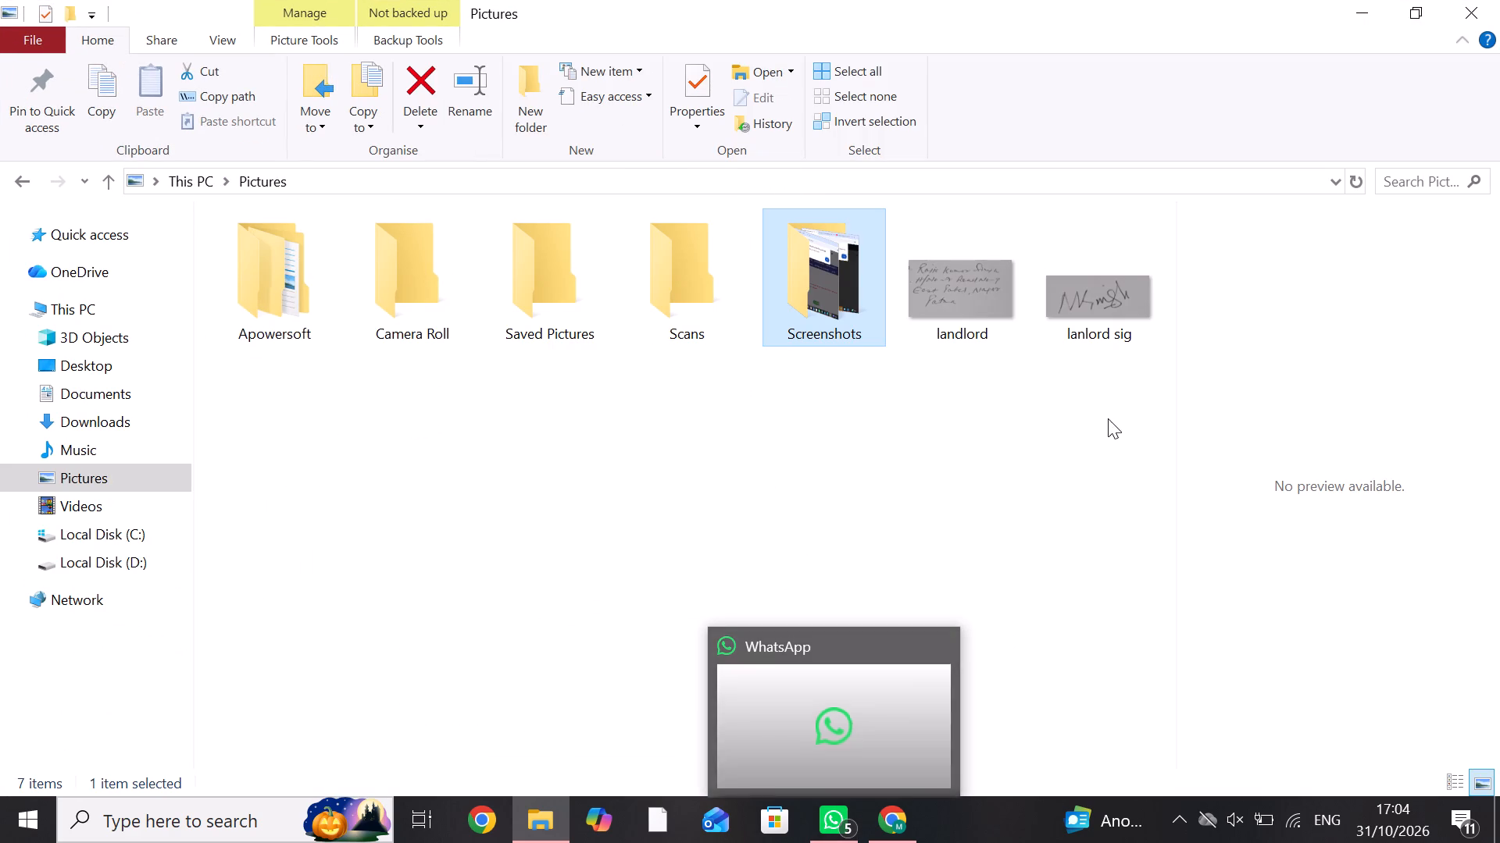
pyautogui.doubleClick(815, 266)
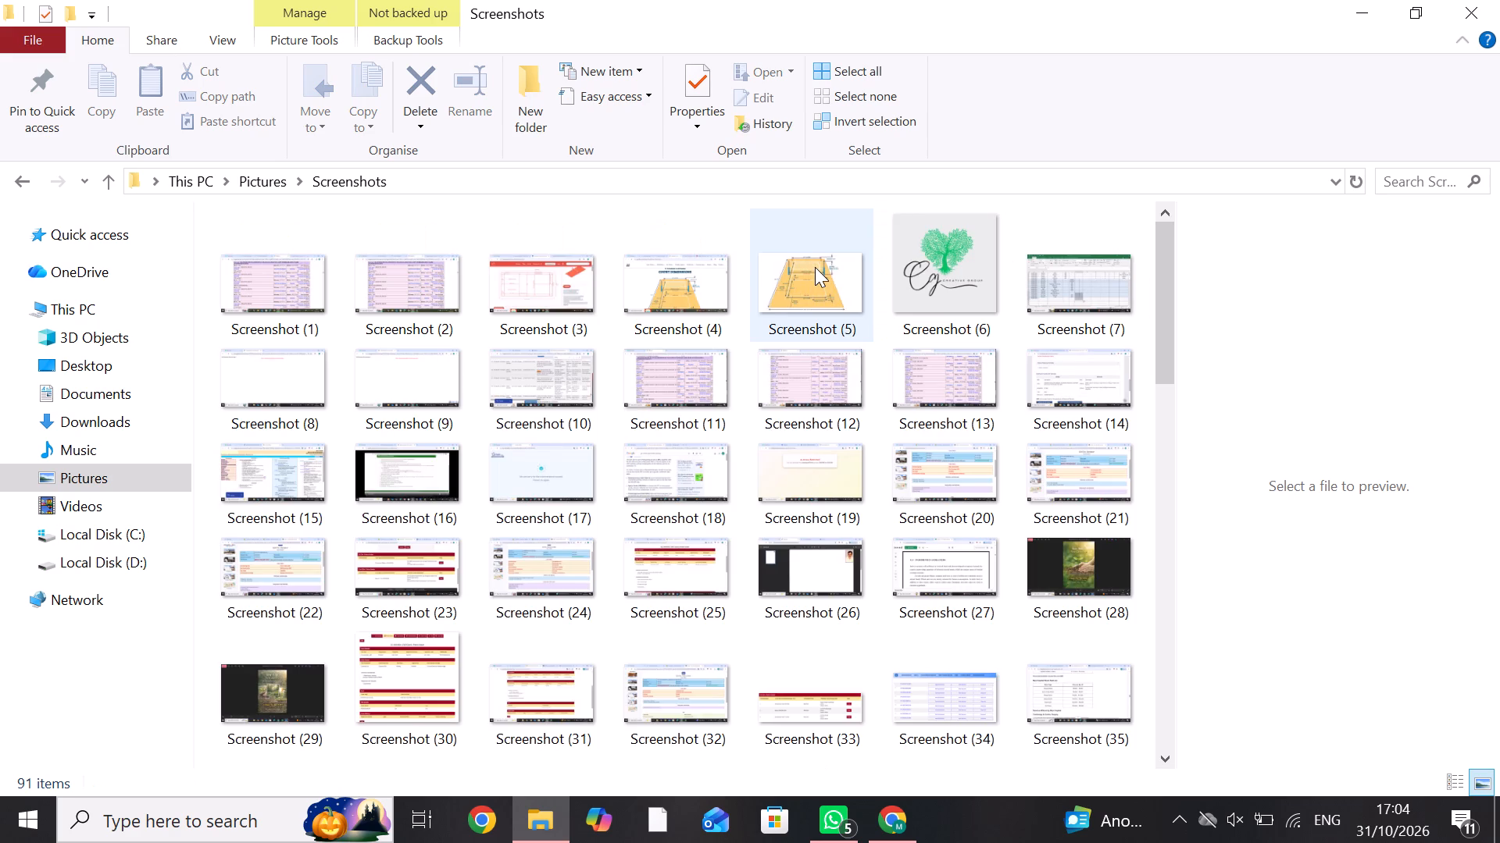
# Open Screenshot (91), the last image in the folder, and maximize the photo viewer to read the Udyam registration number.
pyautogui.scroll(-3, 815, 267)
pyautogui.scroll(-2, 1006, 676)
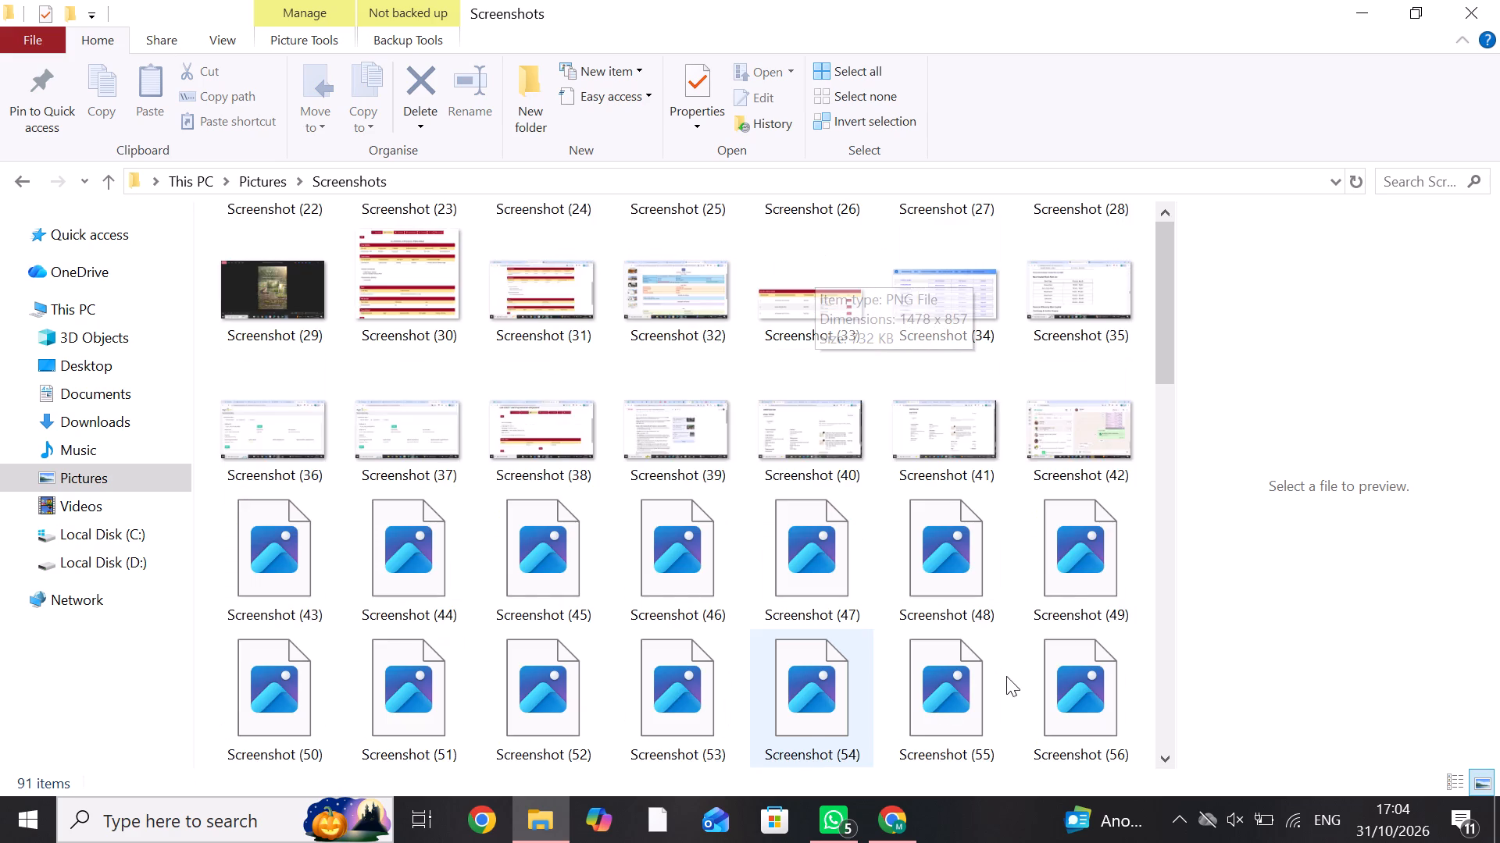
pyautogui.scroll(-15, 1006, 676)
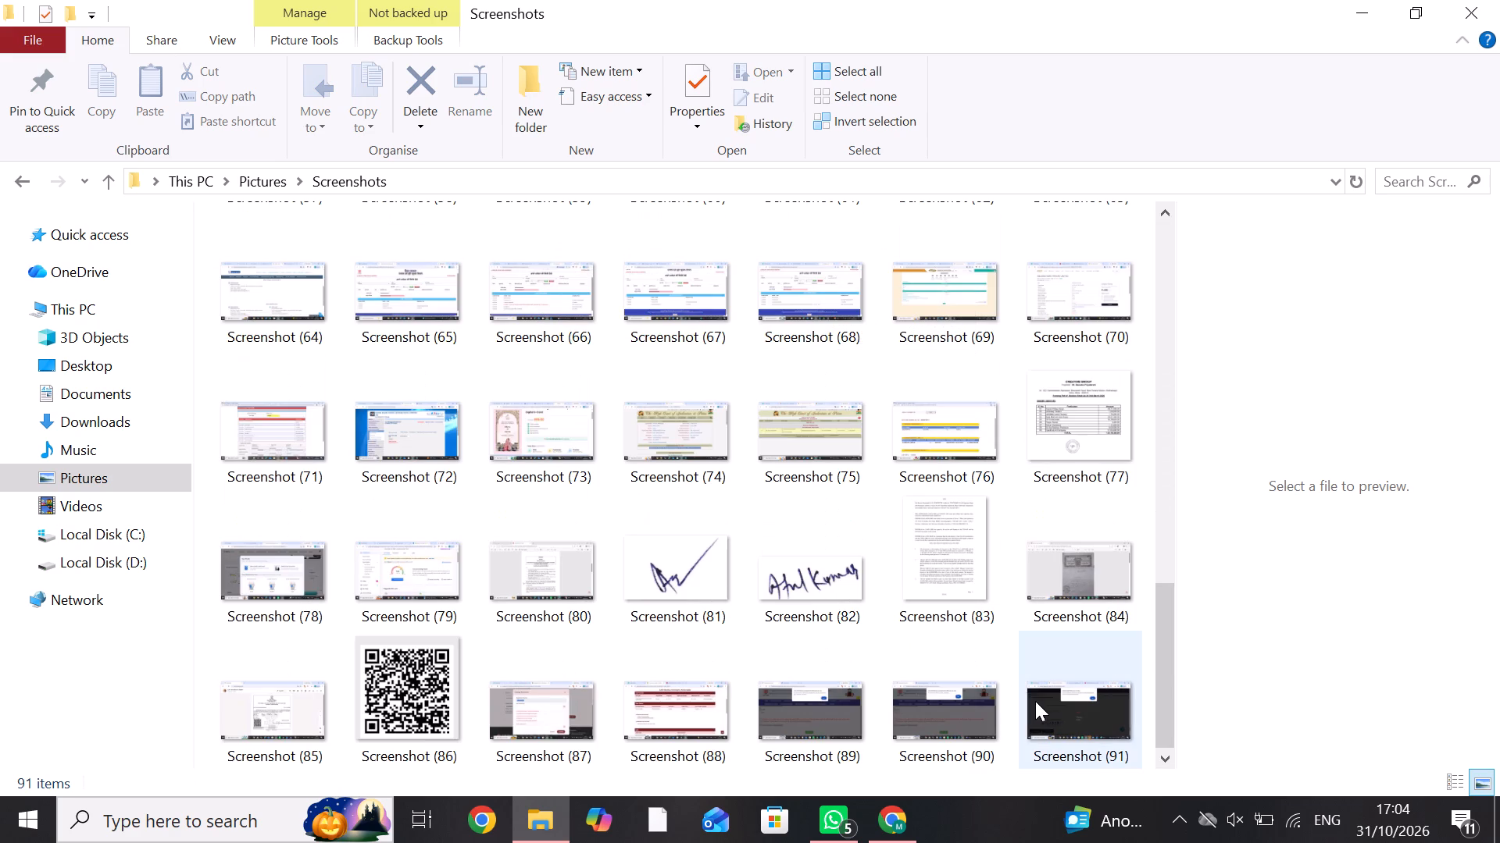
pyautogui.click(1037, 699)
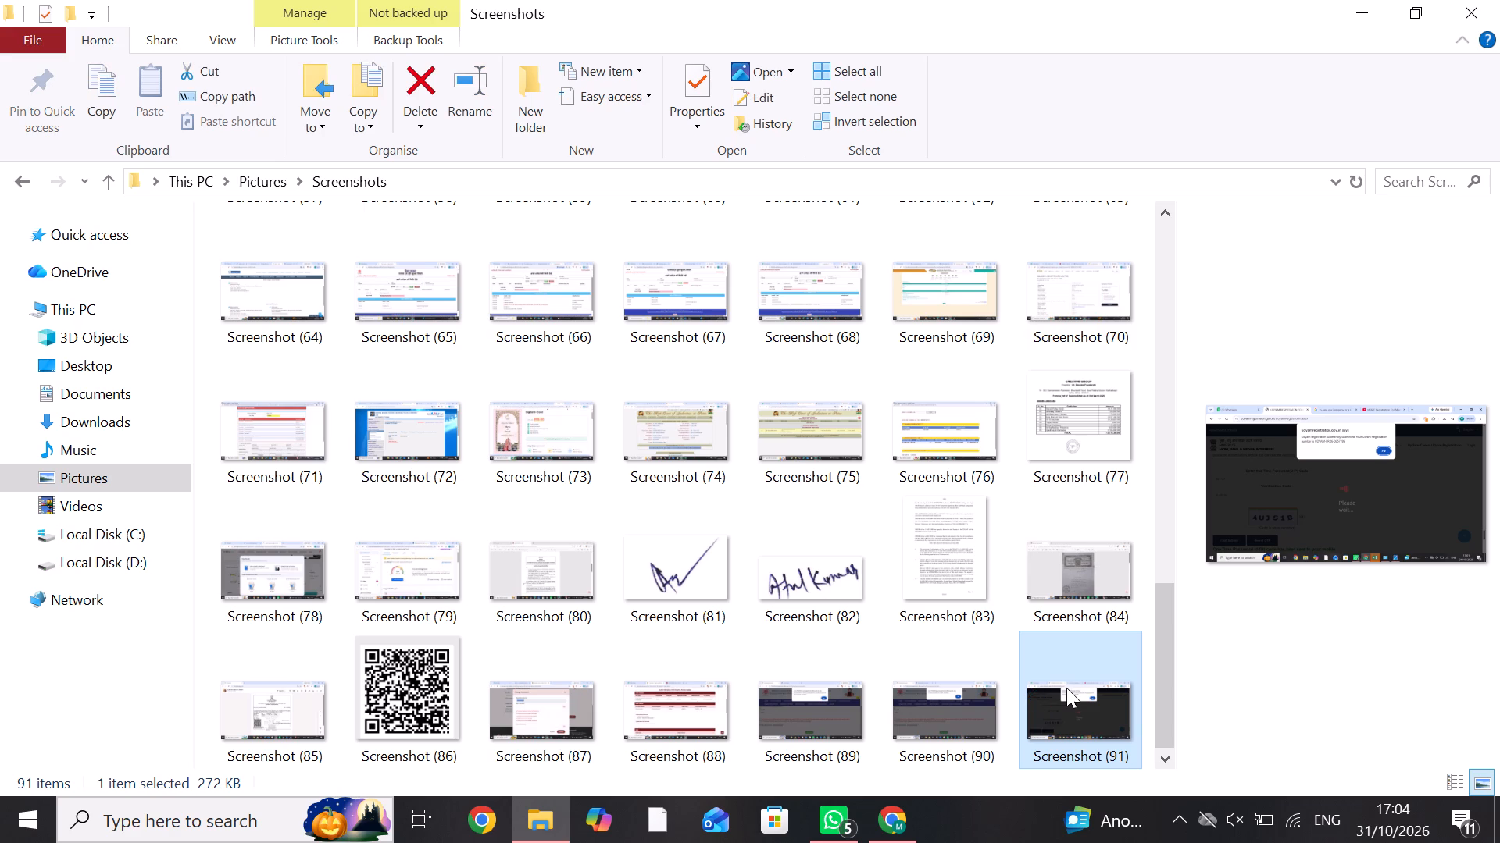
pyautogui.doubleClick(1066, 688)
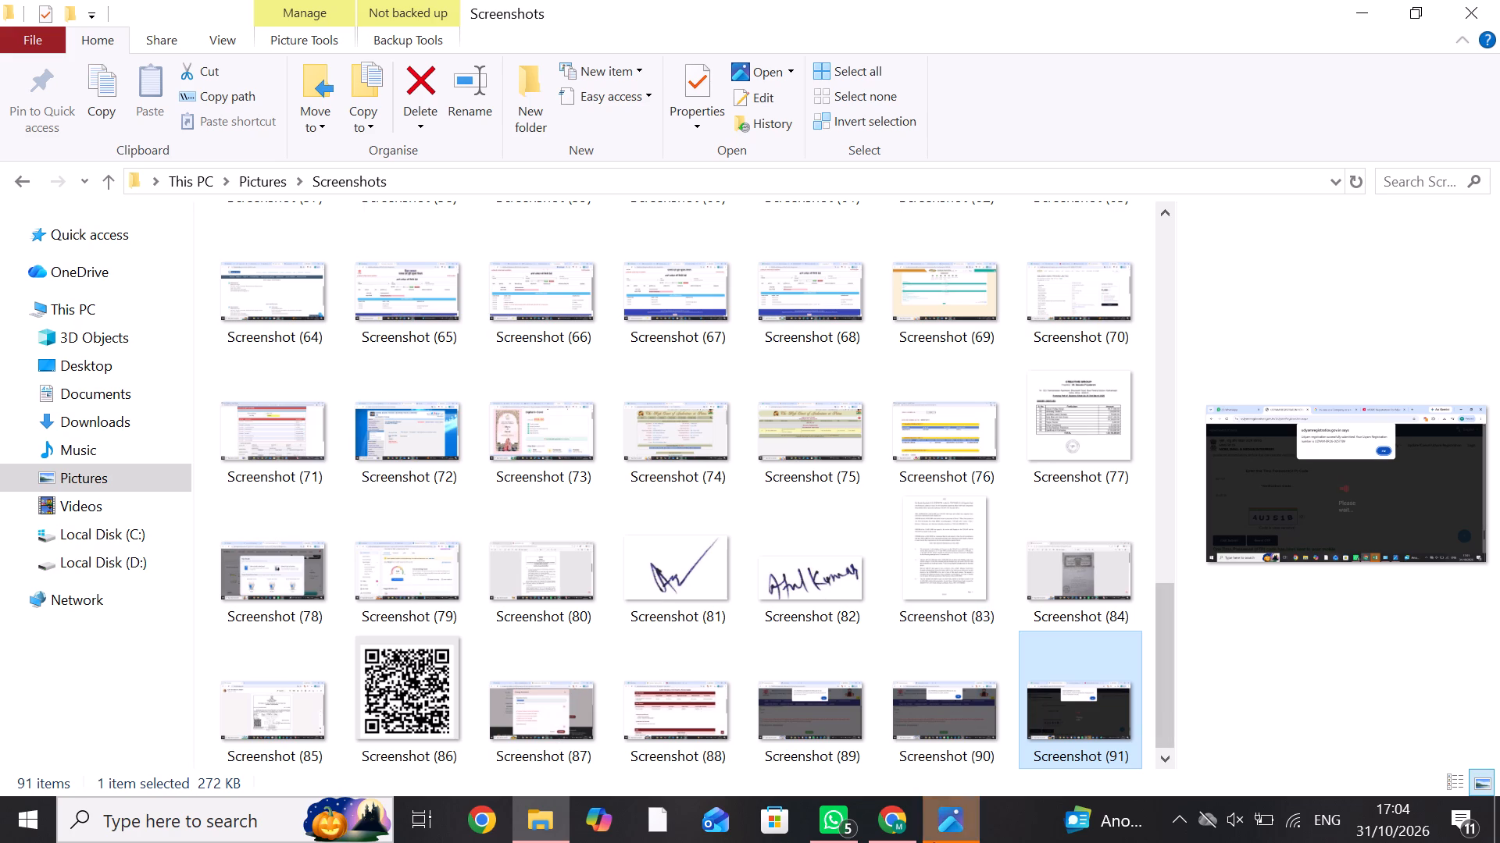
pyautogui.click(945, 823)
pyautogui.click(1066, 58)
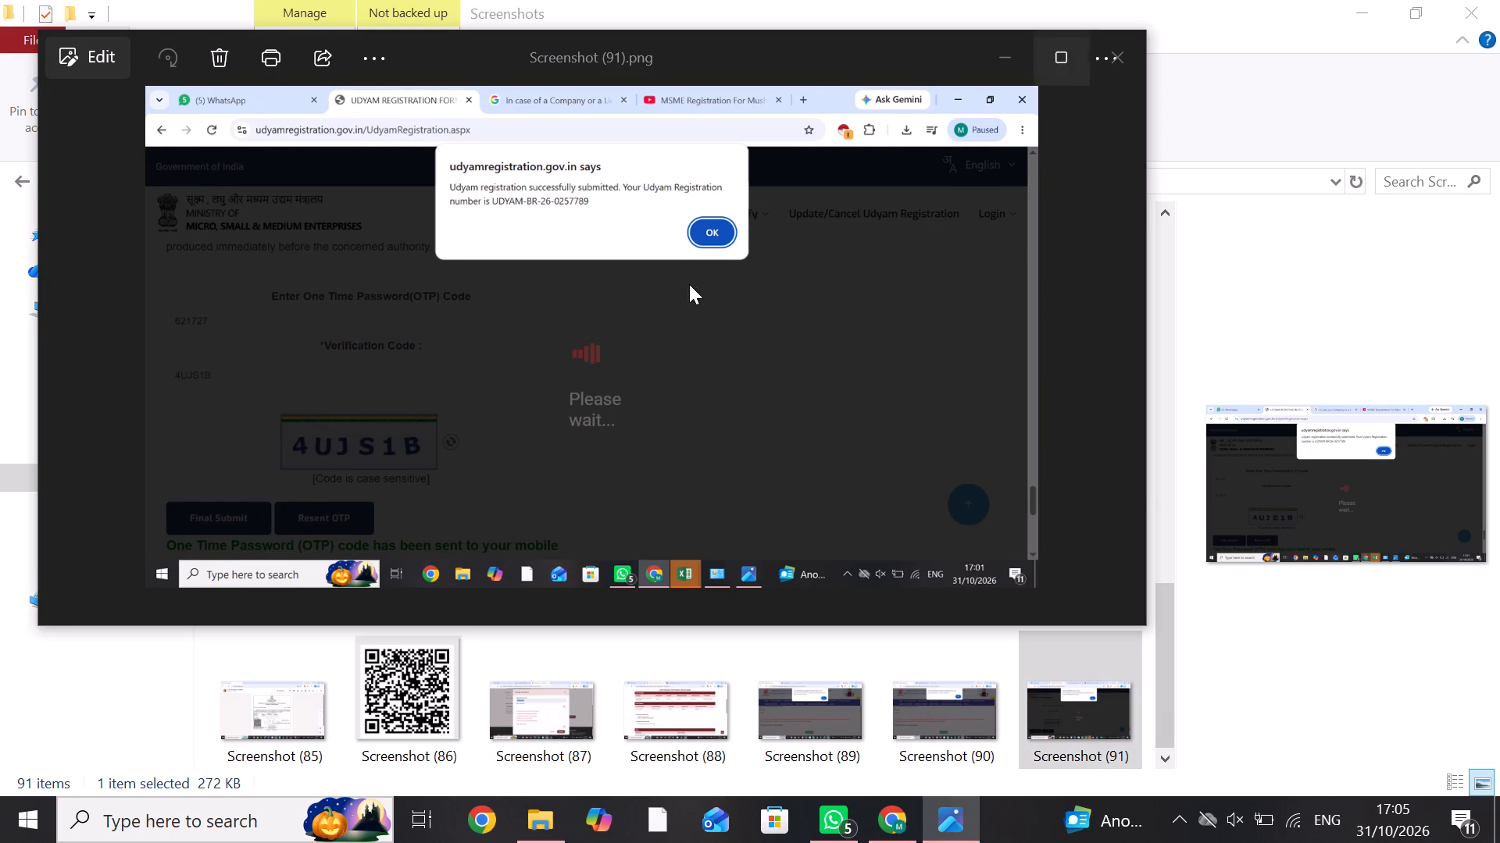
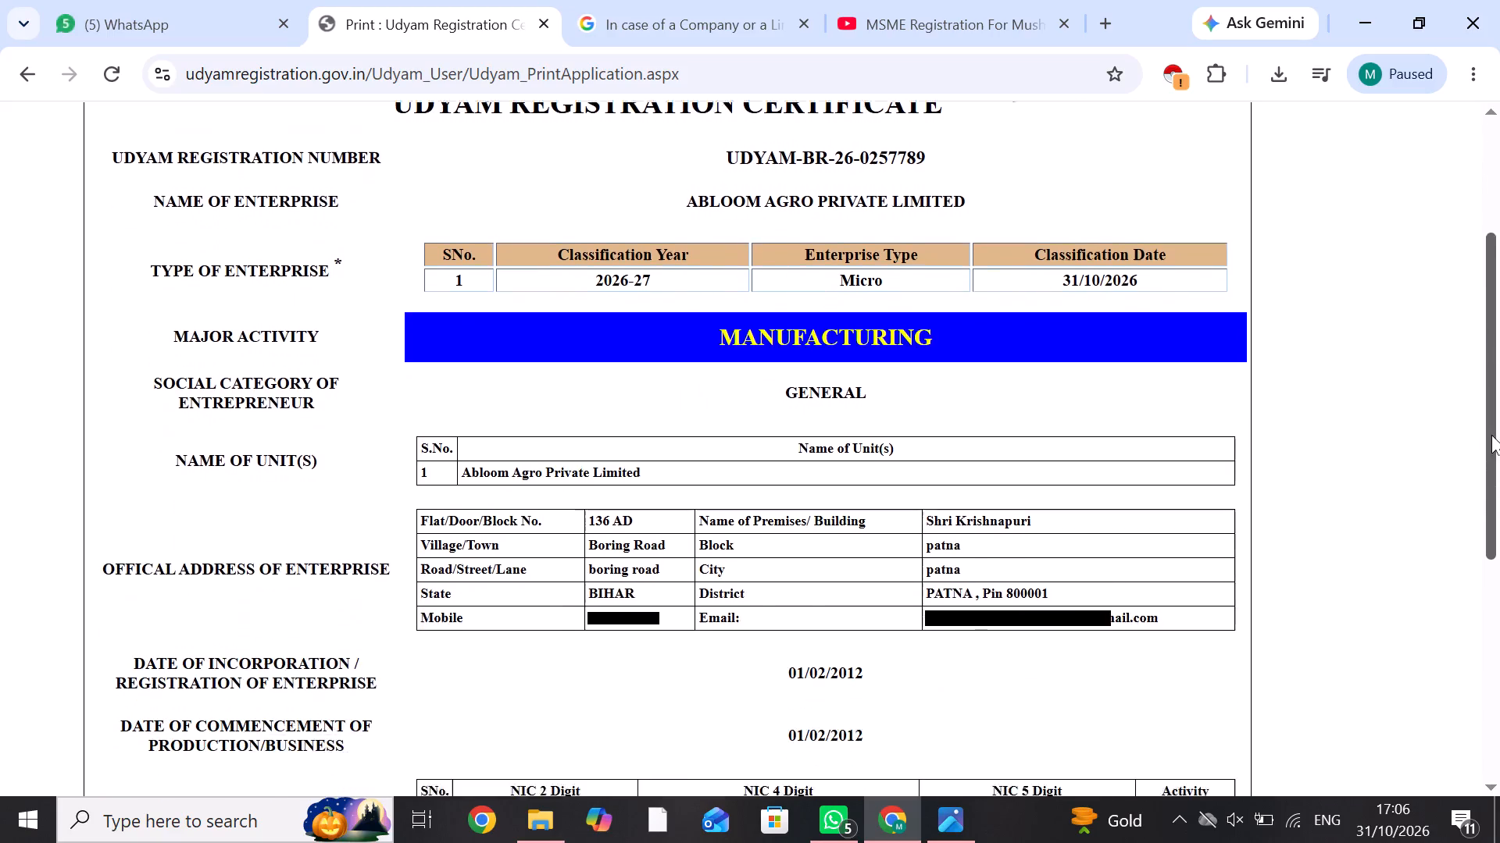
# Review the Udyam registration certificate from the enterprise details down to the assistance contacts and QR code.
pyautogui.moveTo(1491, 435); pyautogui.dragTo(1491, 496)
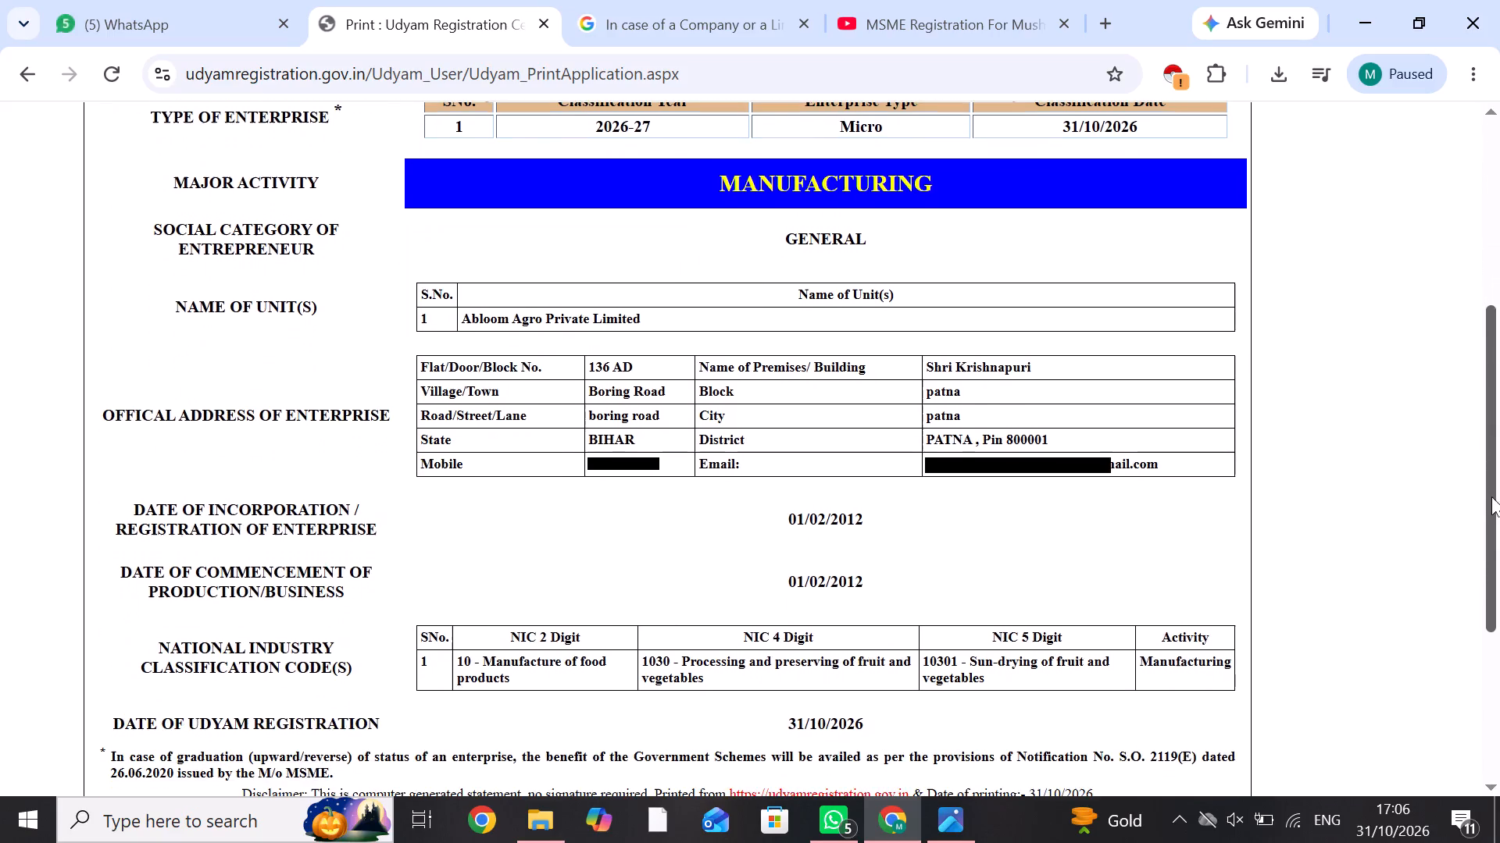
pyautogui.moveTo(1491, 496); pyautogui.dragTo(1494, 562)
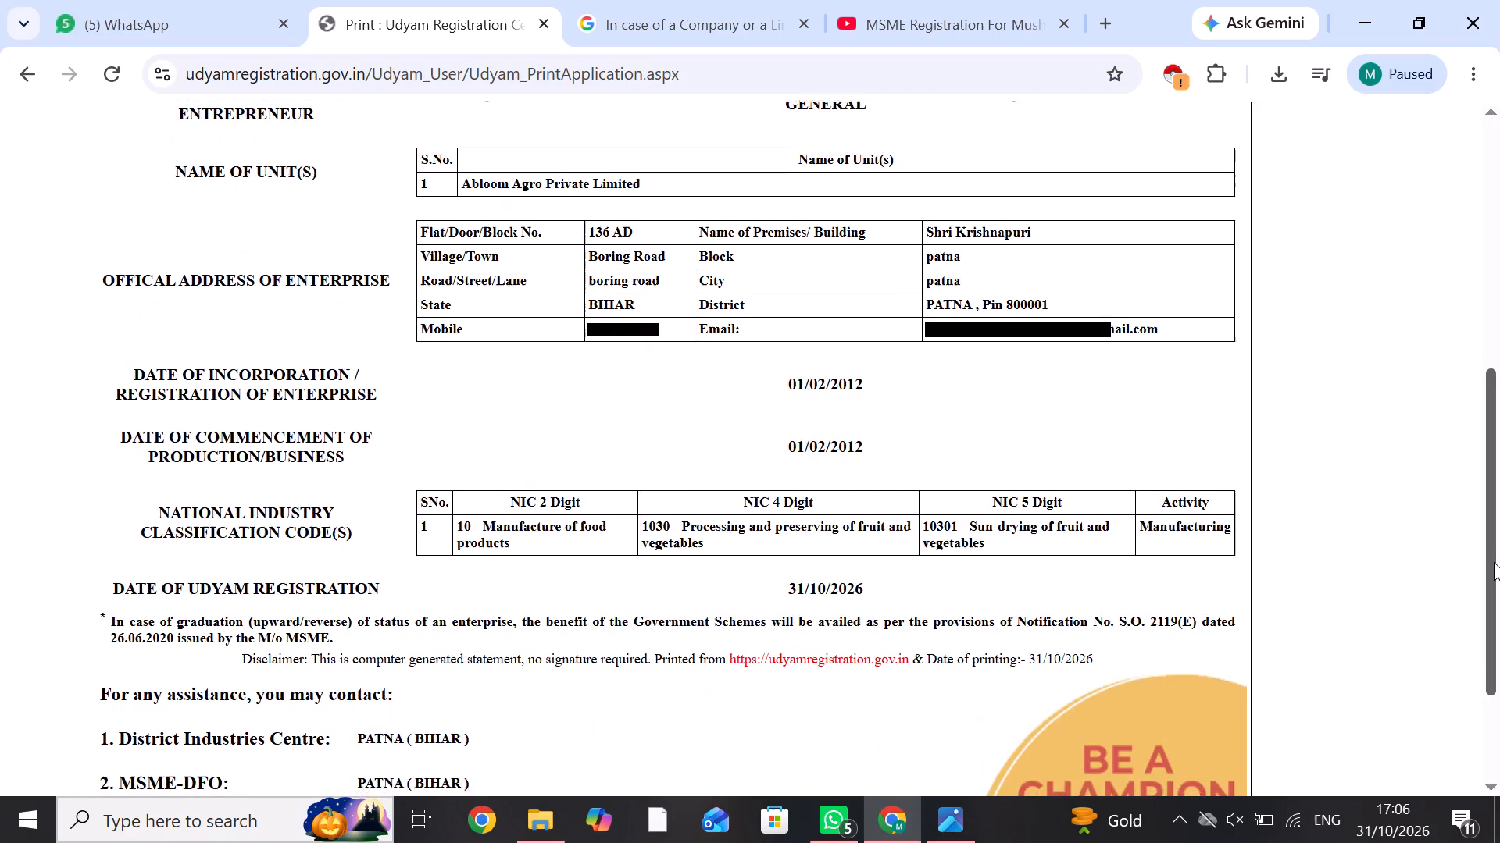
pyautogui.moveTo(1494, 562); pyautogui.dragTo(1498, 616)
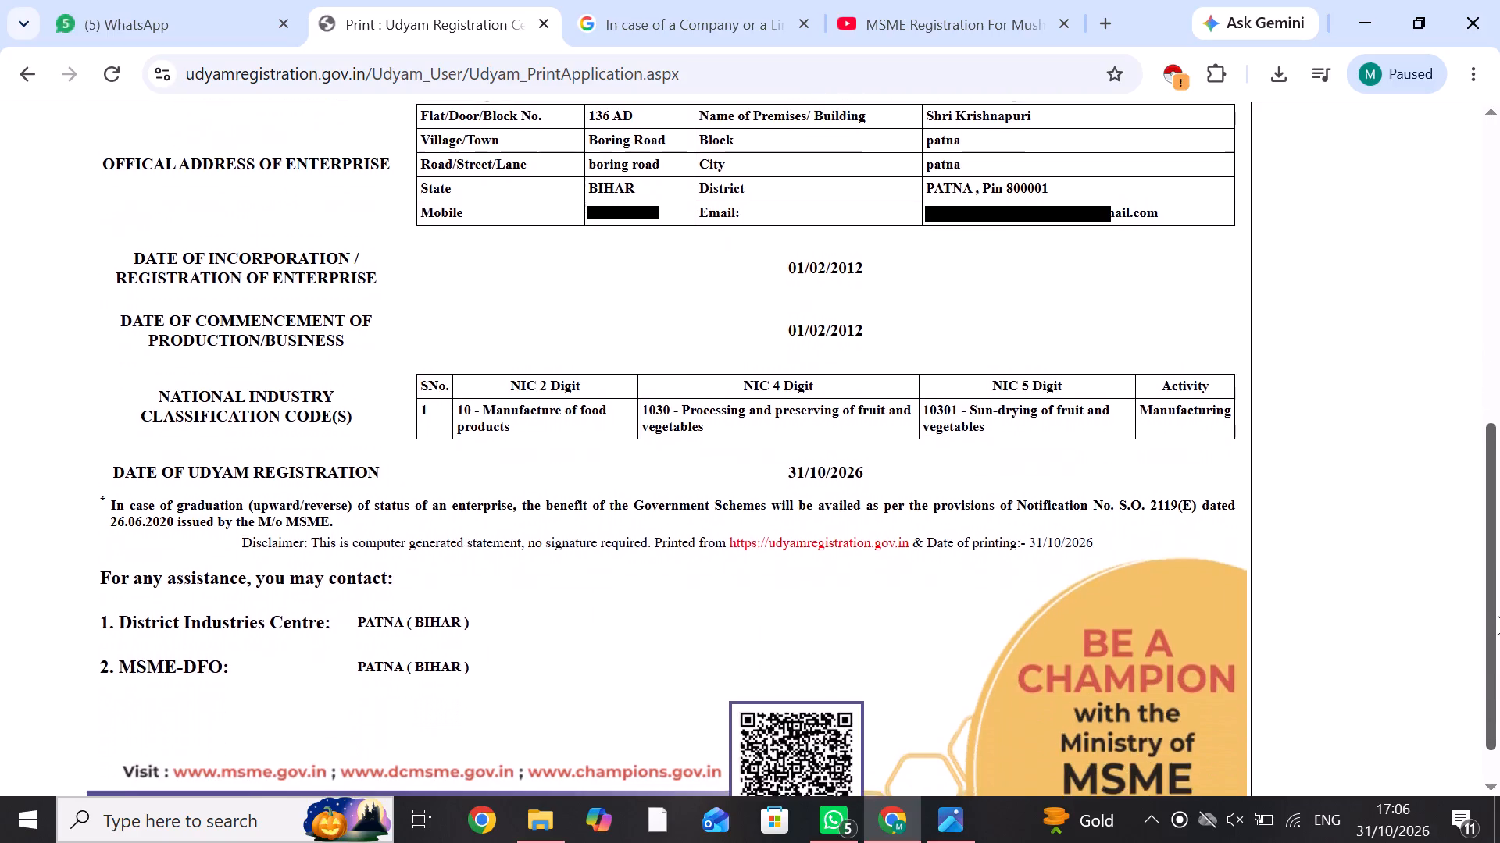
pyautogui.moveTo(1498, 616); pyautogui.dragTo(1499, 674)
pyautogui.scroll(1, 616, 684)
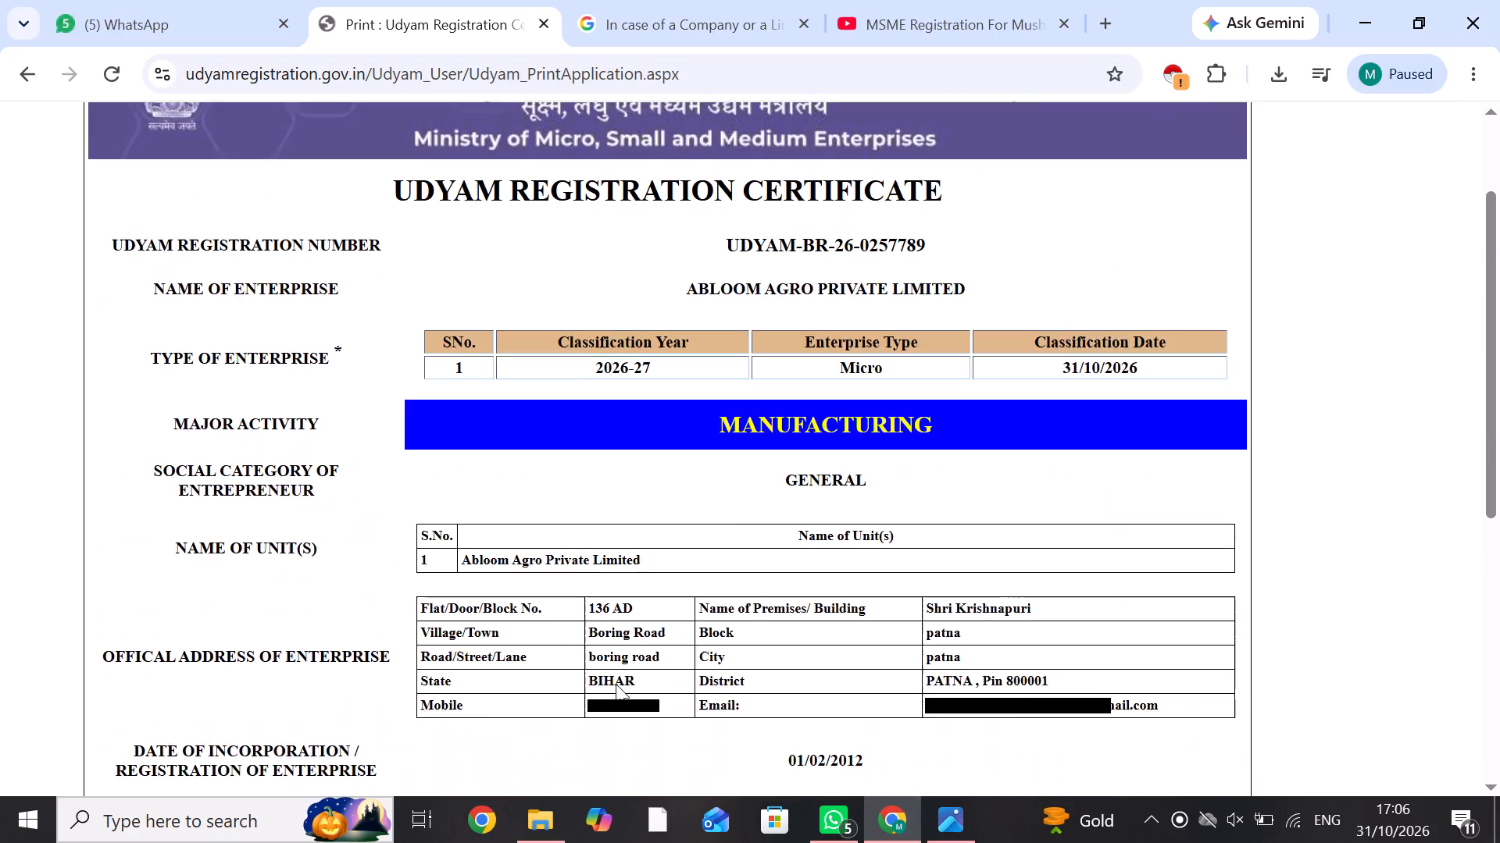
pyautogui.scroll(2, 616, 684)
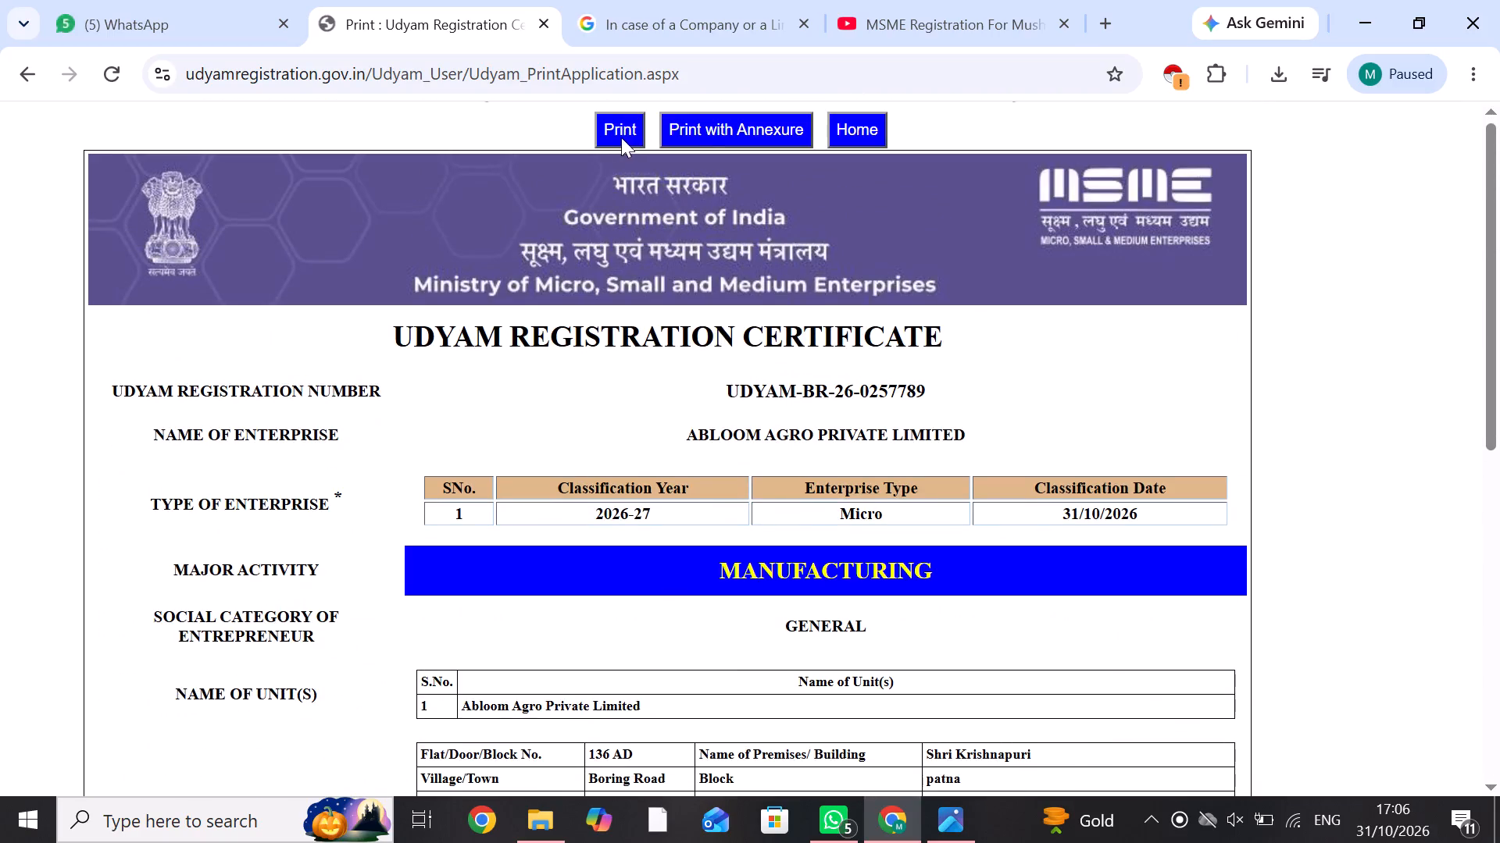
# Print the Udyam certificate with its annexure on the Canon GM4000 series printer after checking the preview and additional print settings.
pyautogui.click(702, 129)
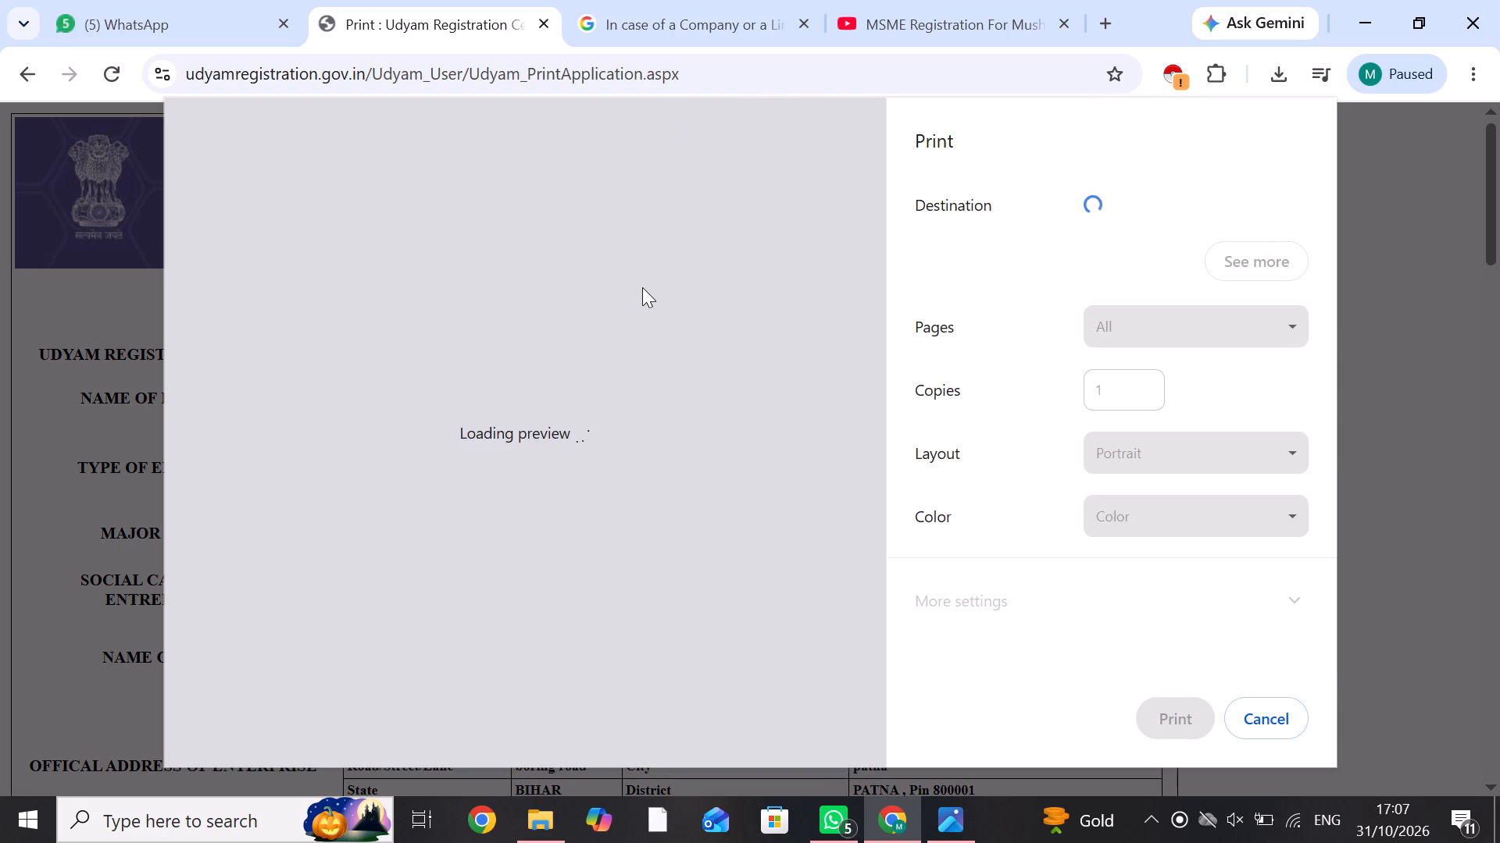
pyautogui.scroll(-1, 771, 357)
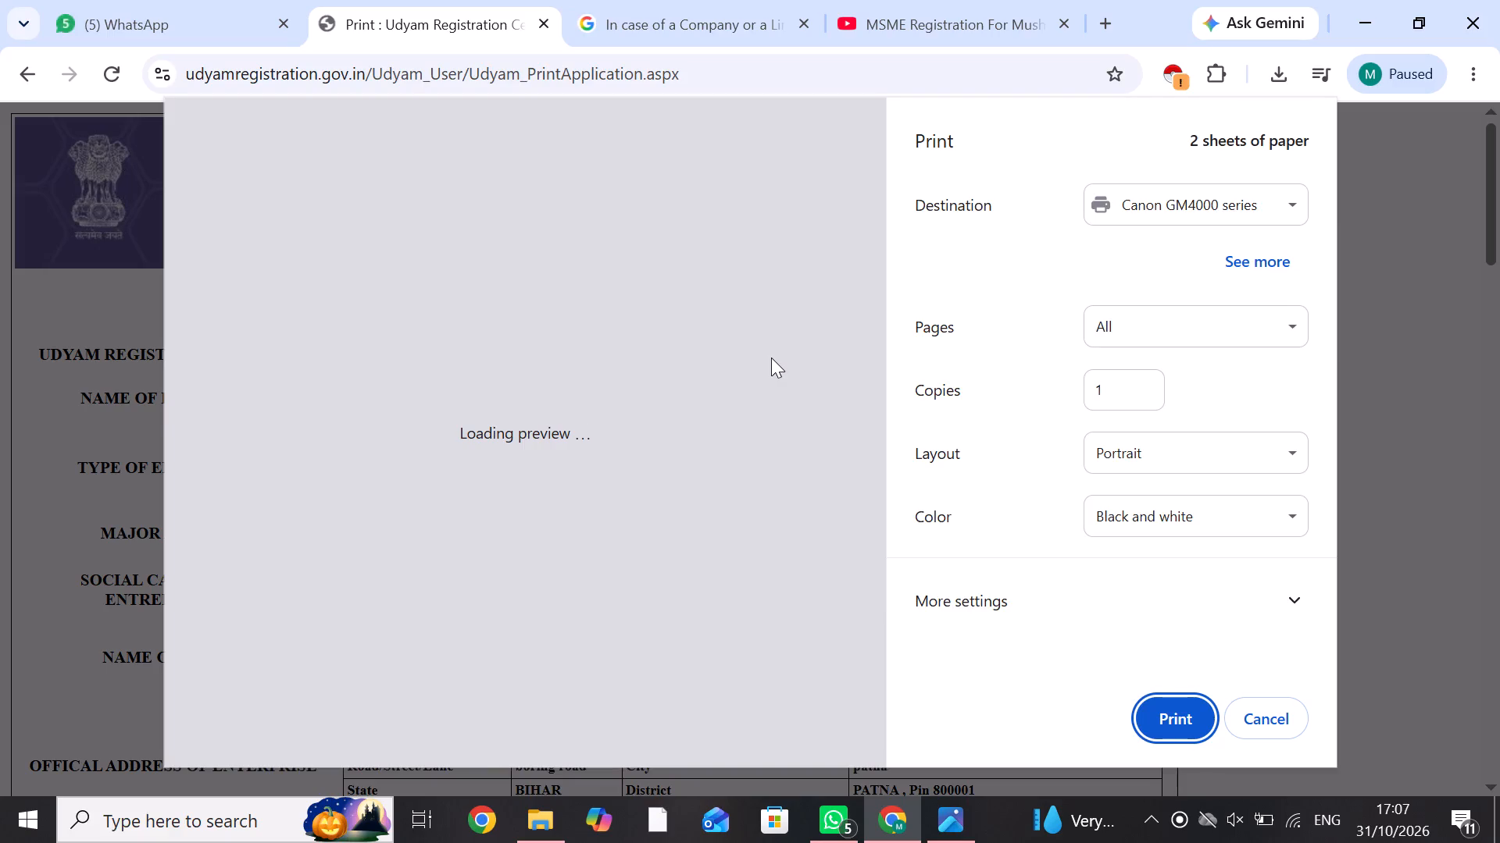
pyautogui.scroll(-3, 687, 385)
pyautogui.scroll(-2, 587, 632)
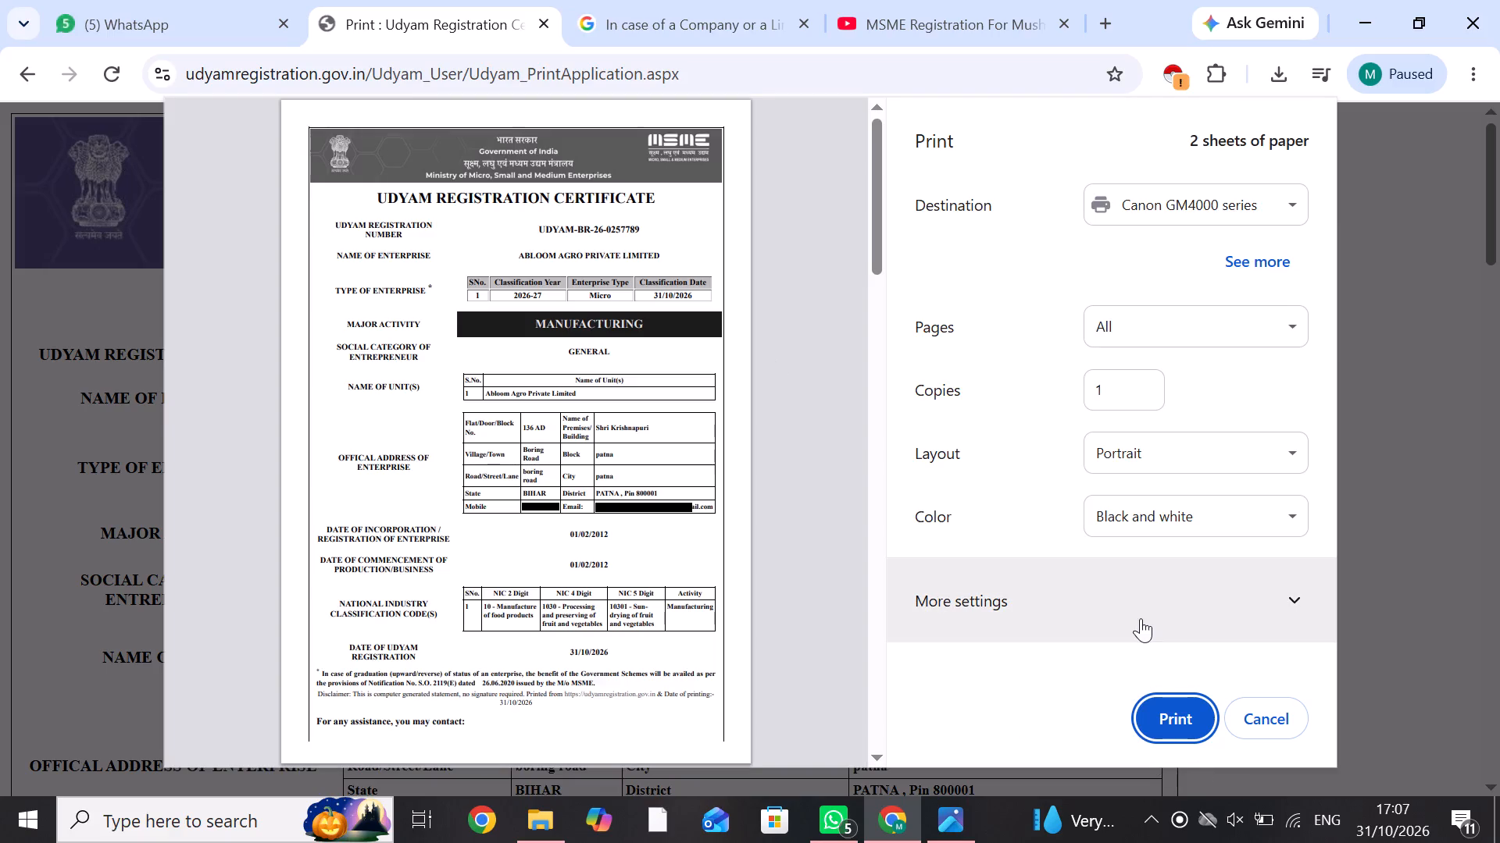
pyautogui.scroll(-3, 625, 456)
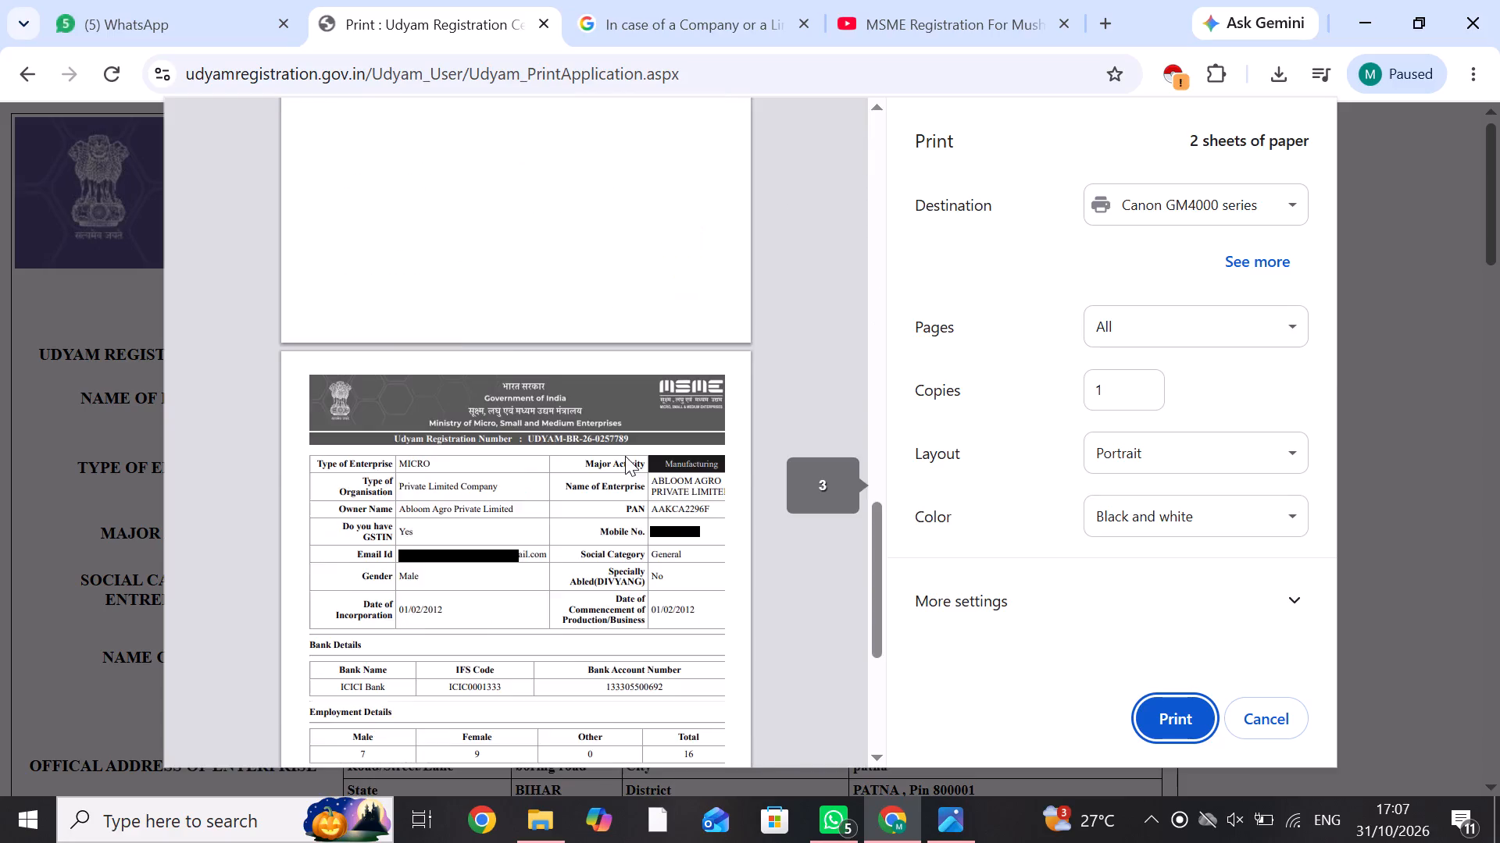
pyautogui.scroll(-3, 625, 456)
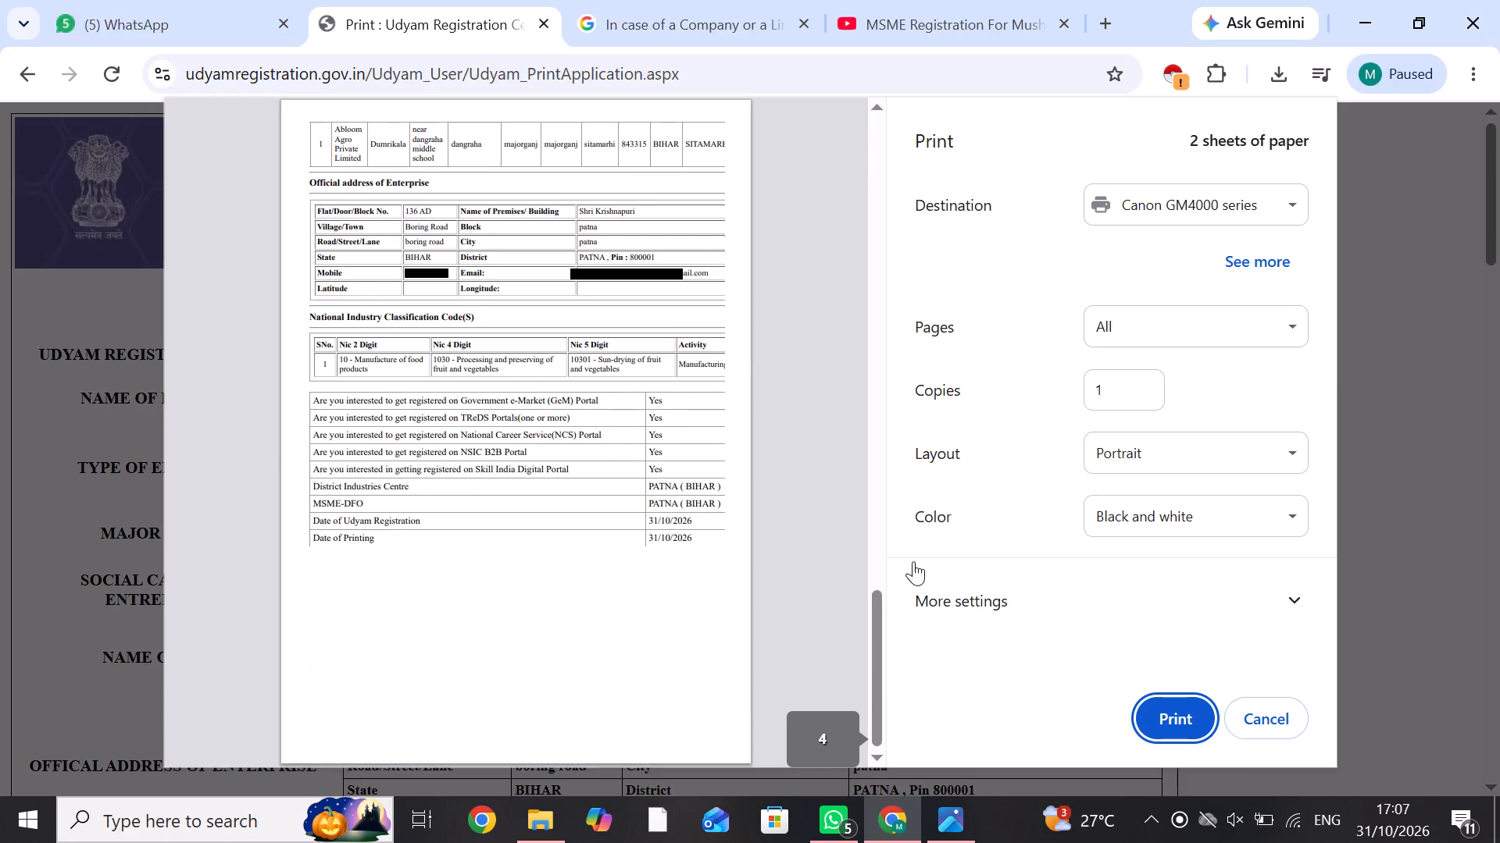
pyautogui.click(1017, 572)
pyautogui.scroll(-1, 1017, 572)
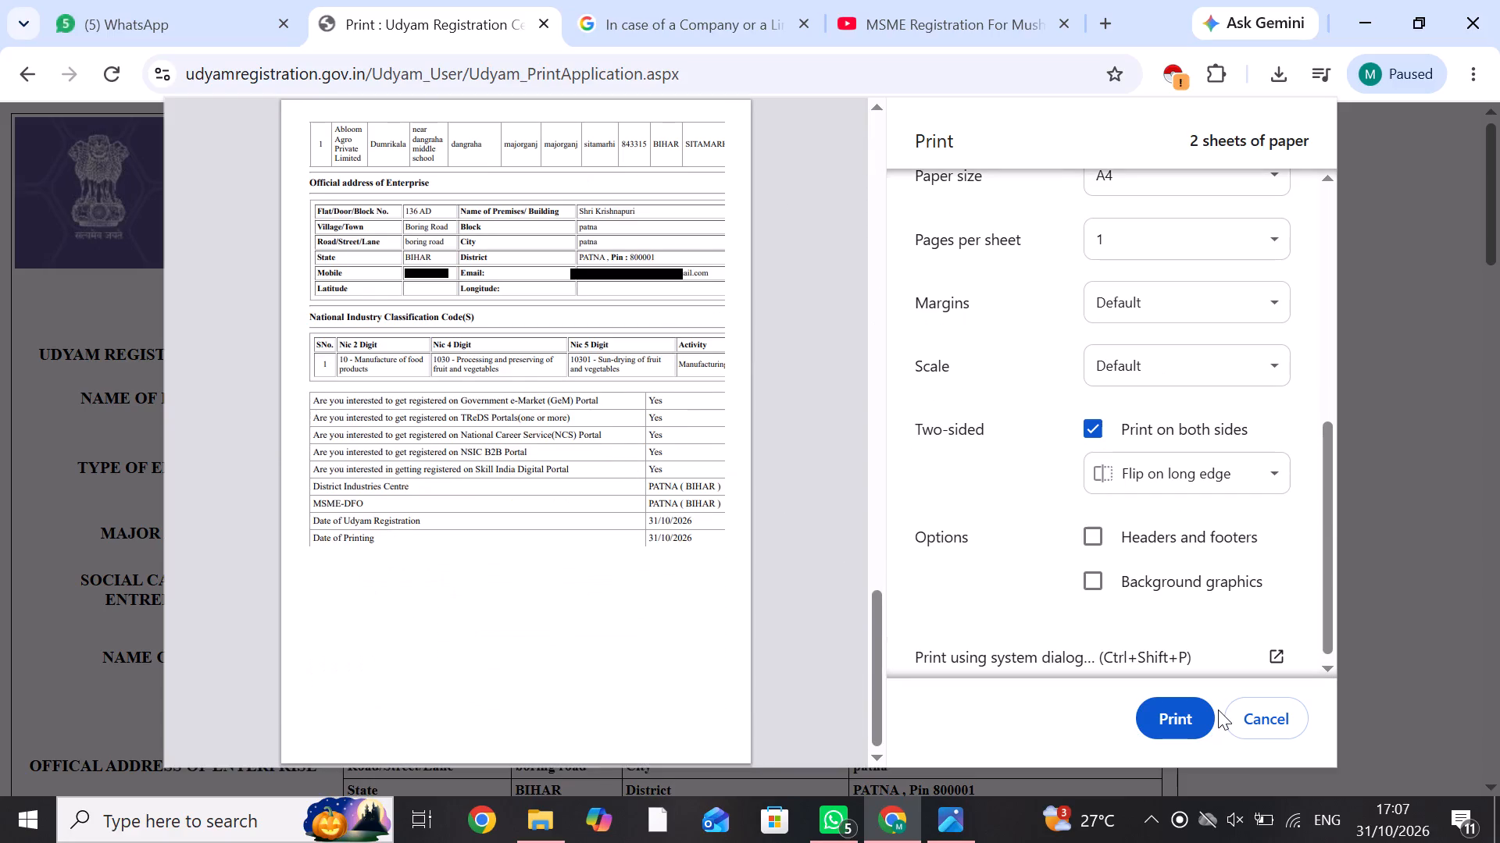
pyautogui.click(1169, 713)
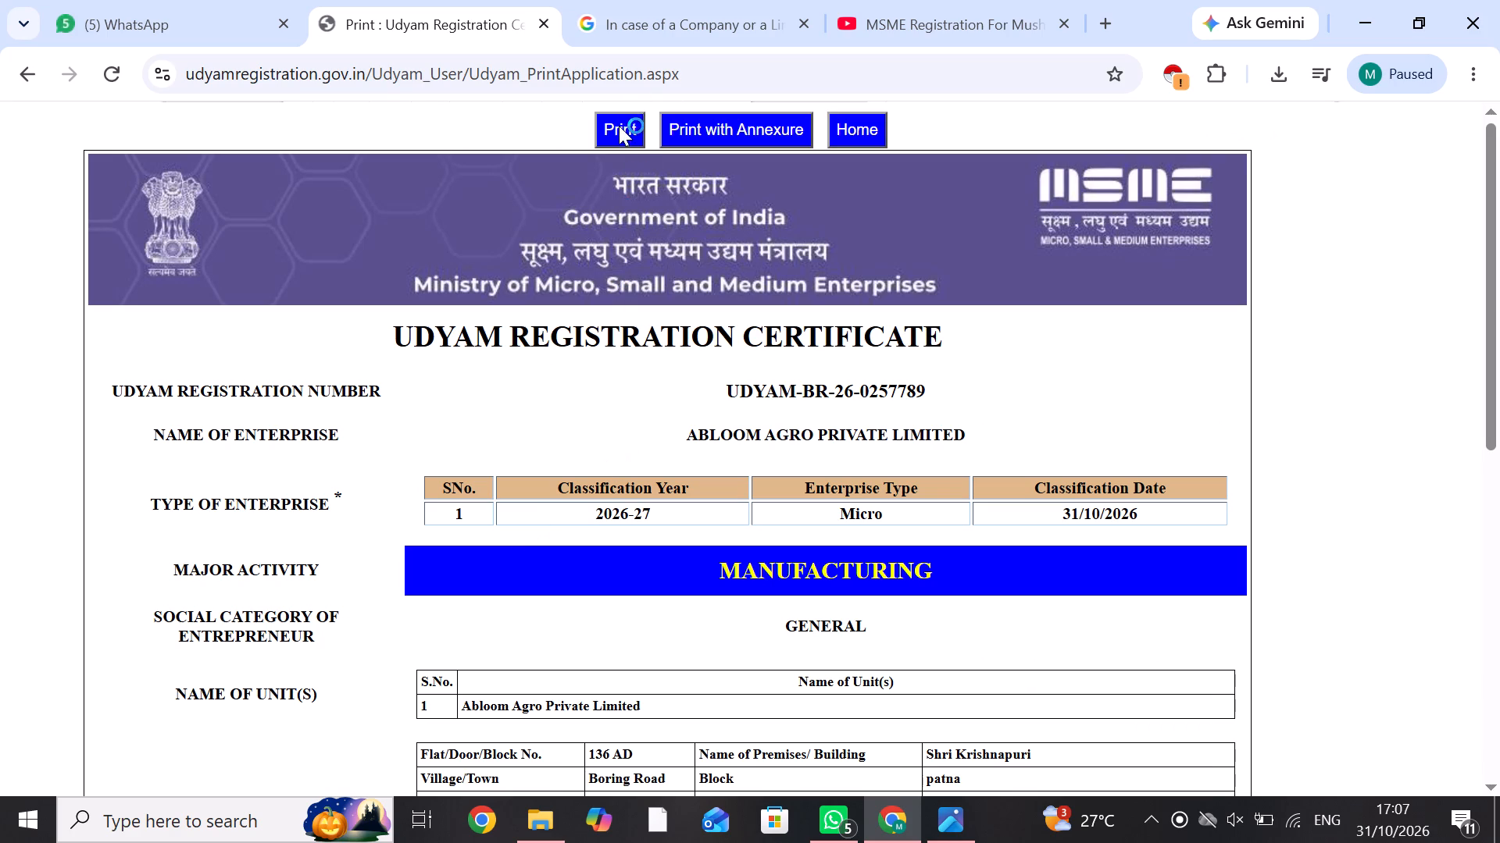
# Preview the certificate without annexure as a PDF on Legal paper, and leave the print dialog without saving.
pyautogui.click(618, 135)
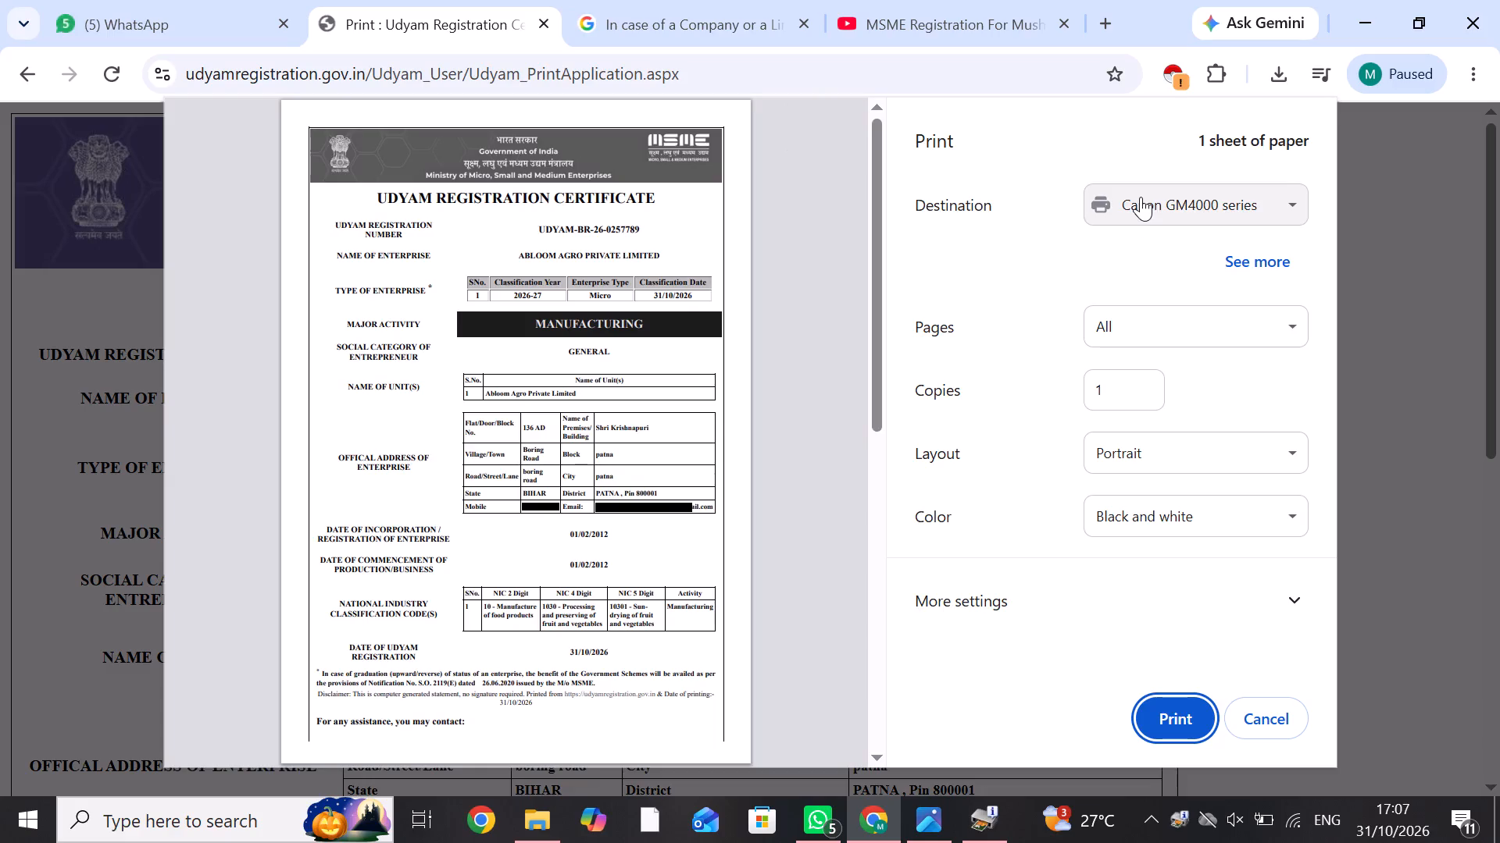
pyautogui.click(1142, 288)
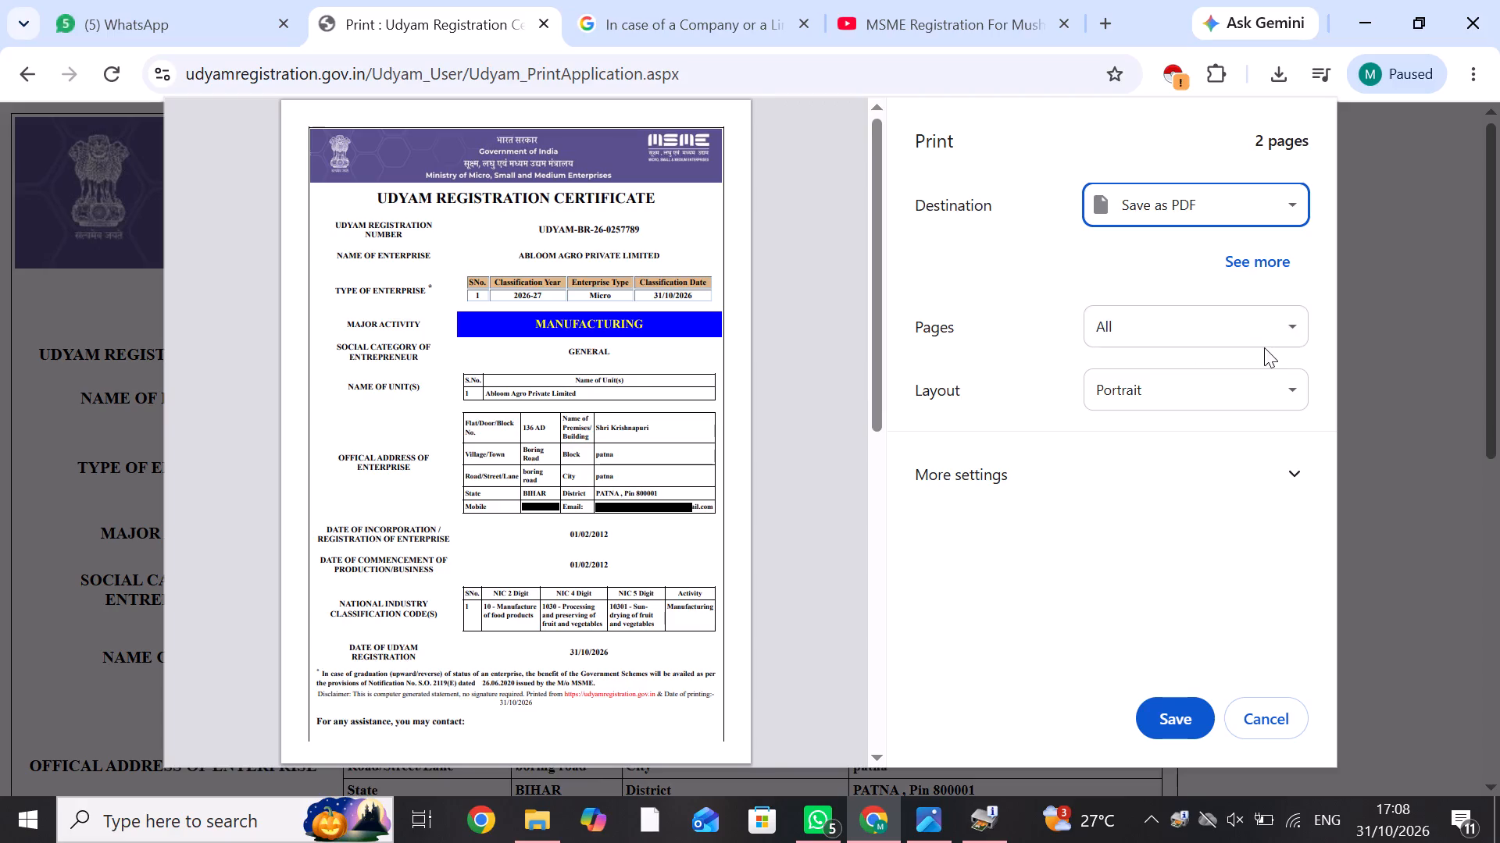
pyautogui.scroll(-1, 652, 406)
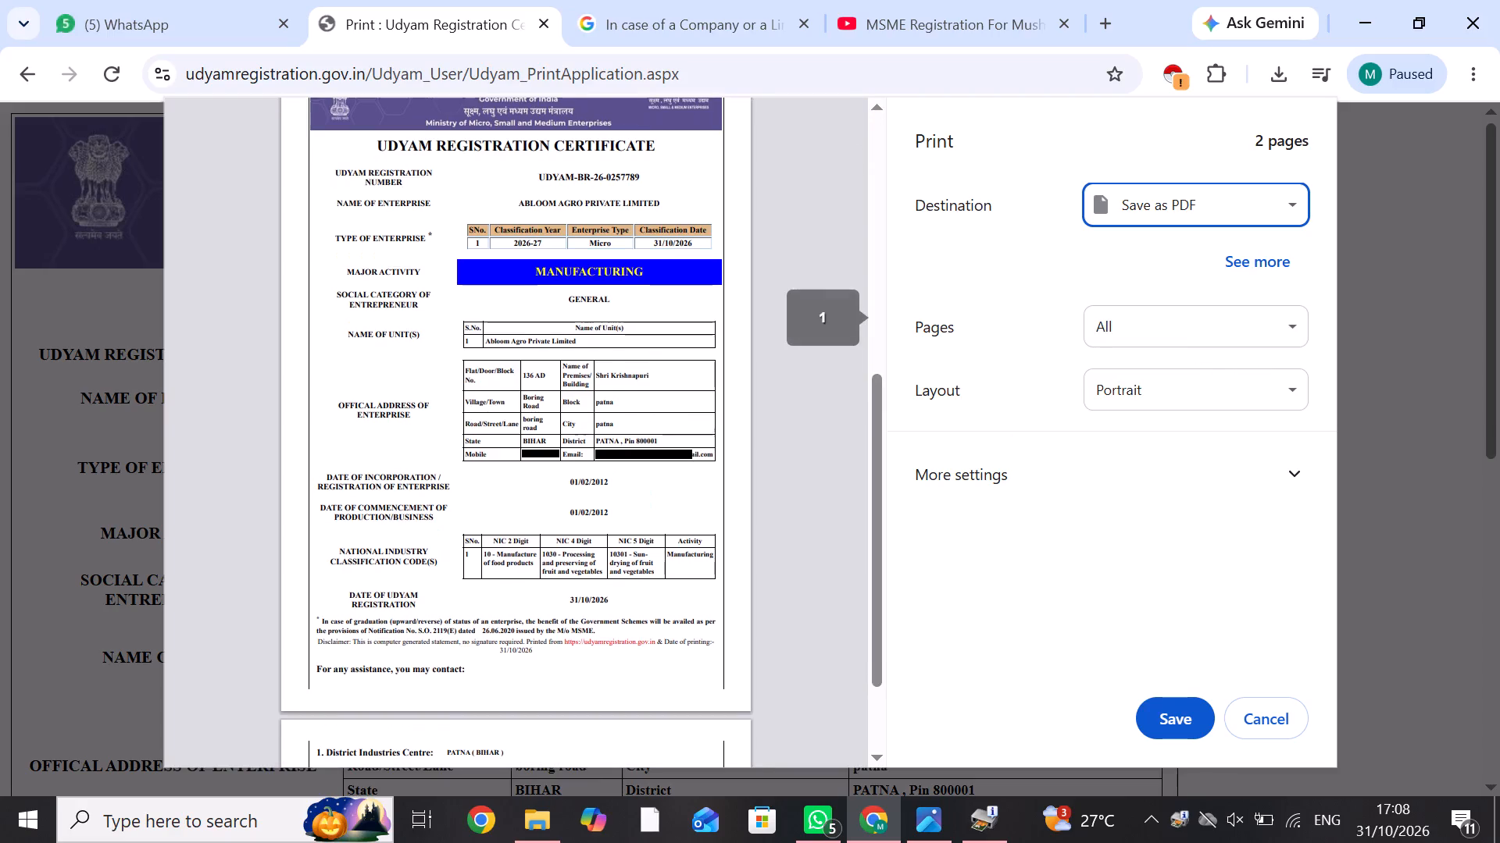
pyautogui.scroll(-1, 652, 411)
pyautogui.scroll(1, 652, 411)
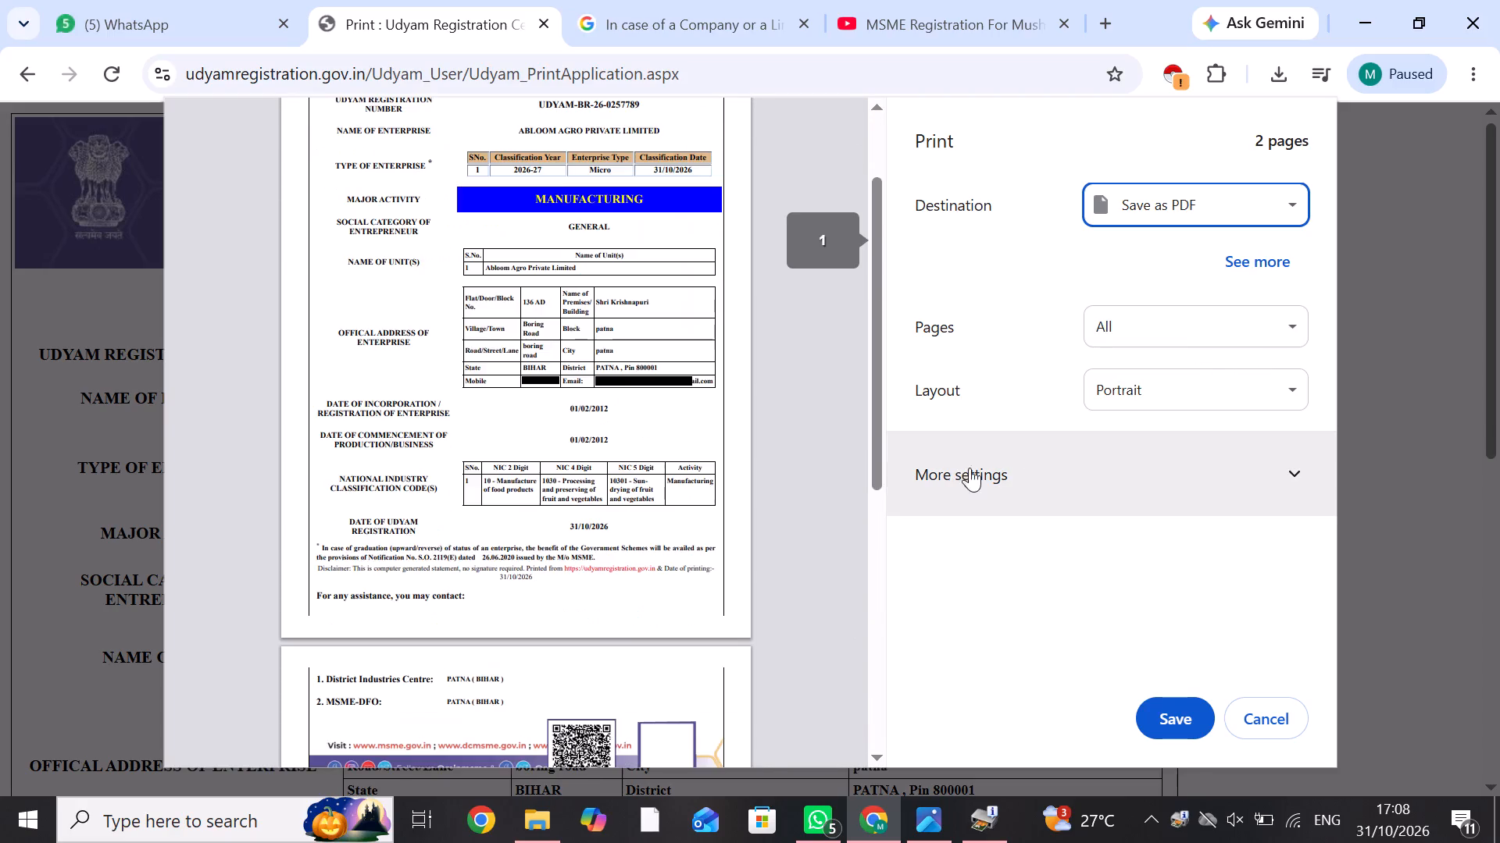
pyautogui.click(1028, 468)
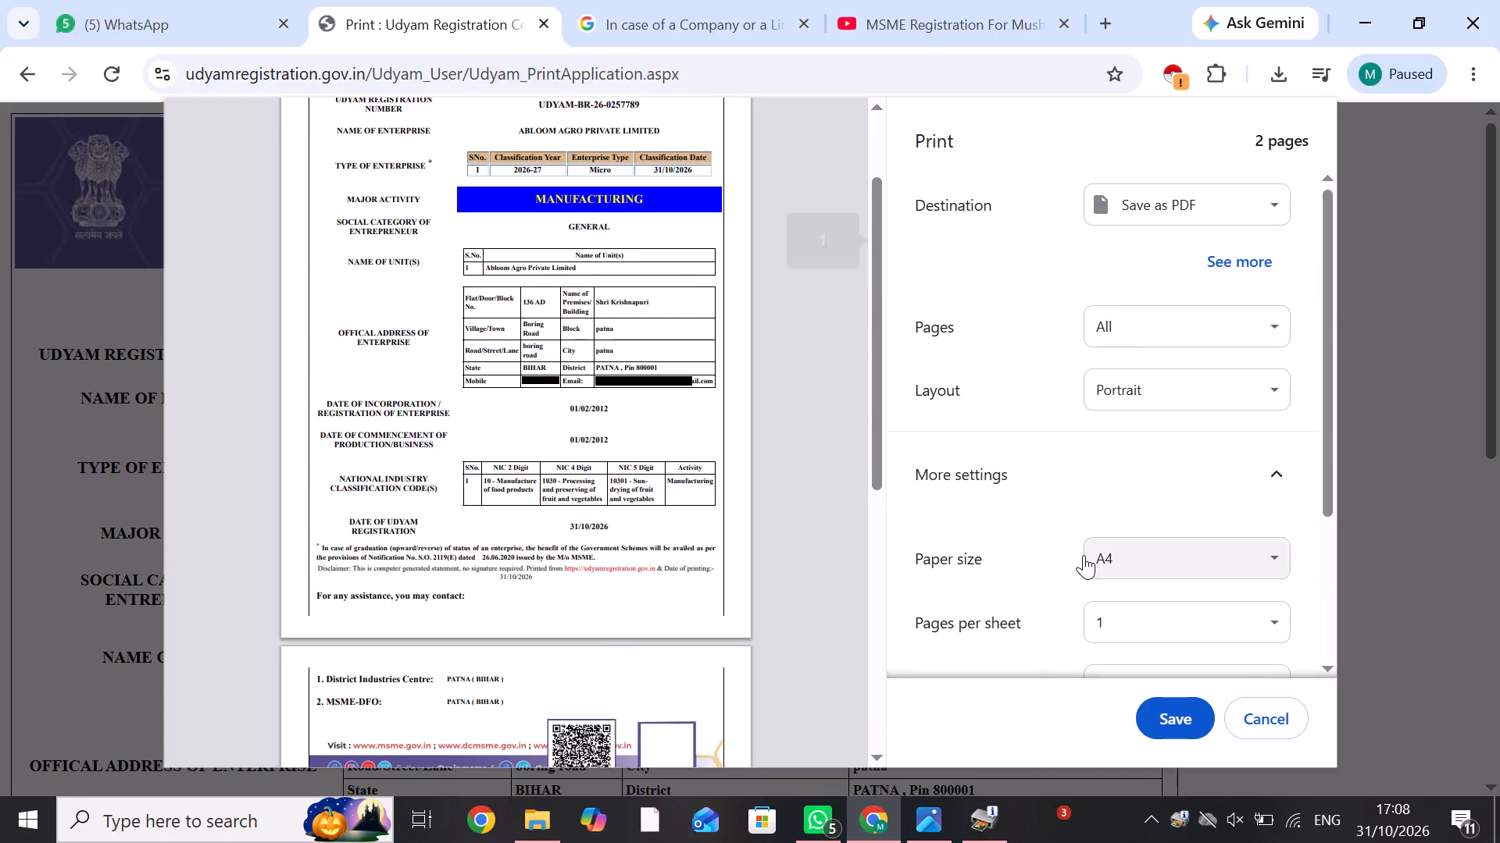
pyautogui.click(1084, 555)
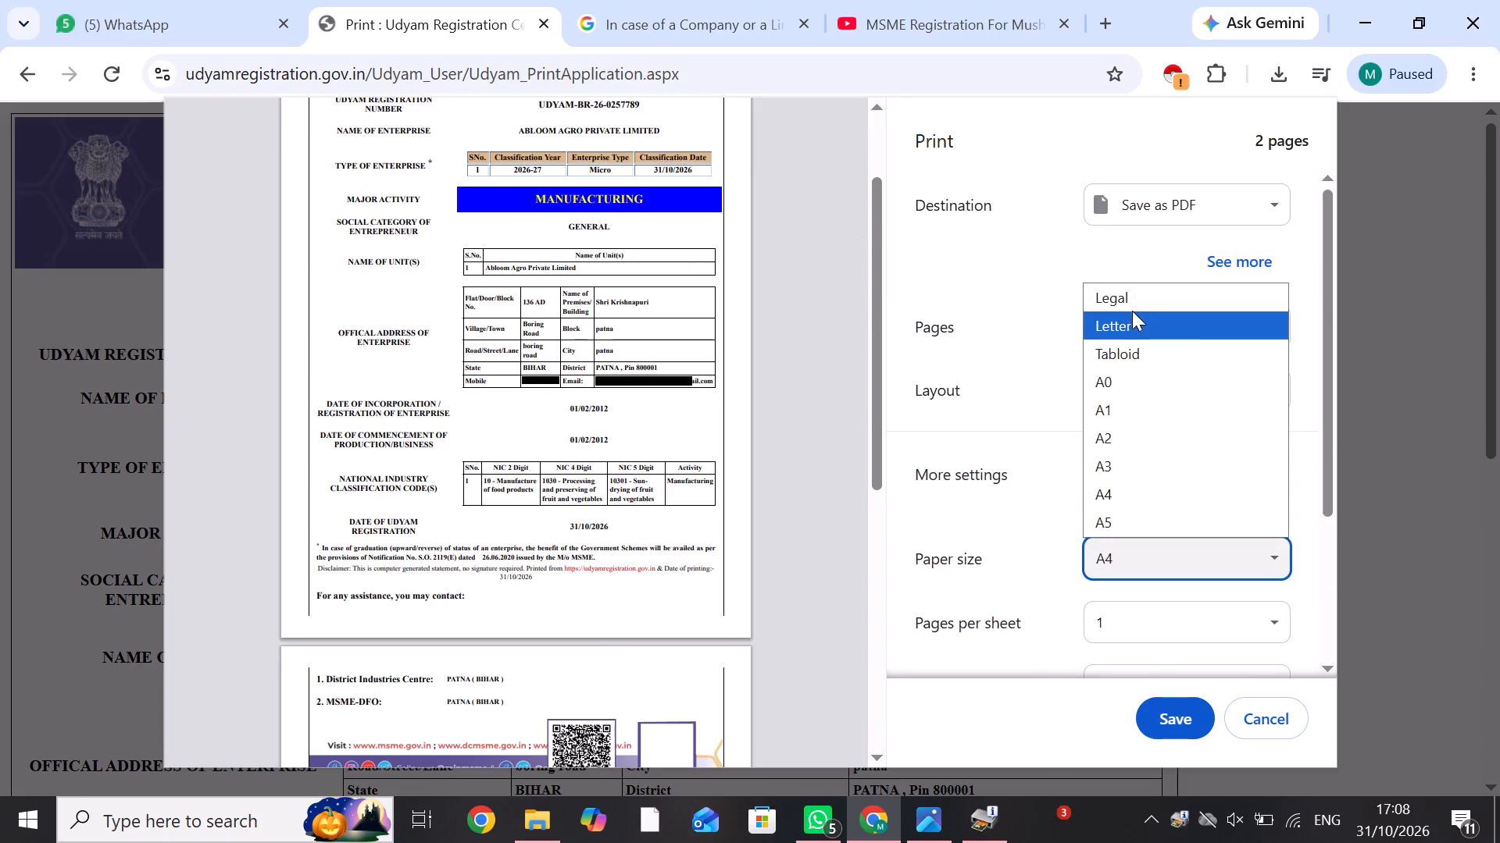
pyautogui.click(1134, 303)
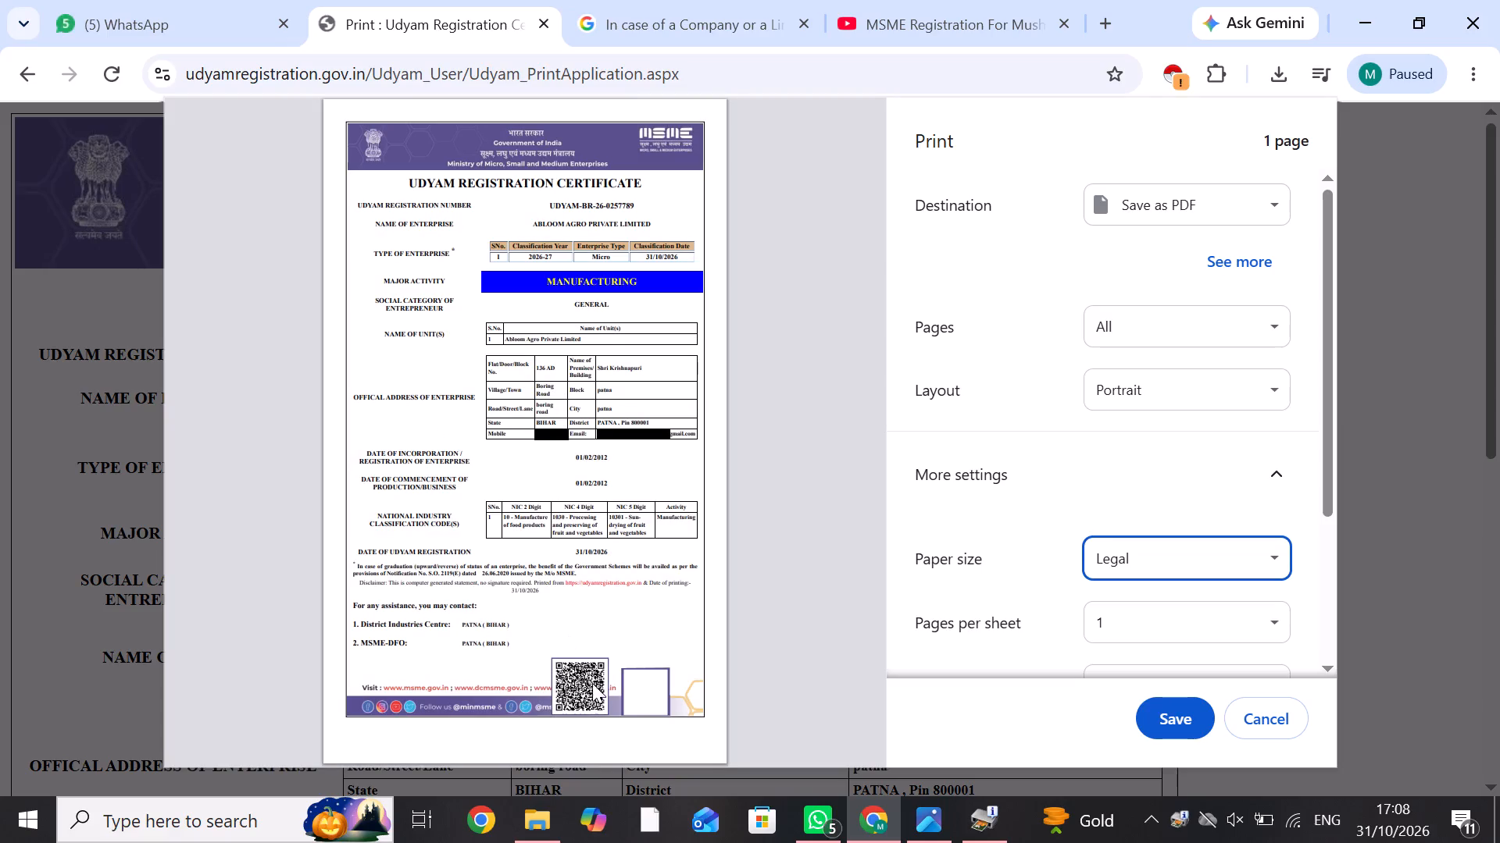
pyautogui.click(1253, 720)
# Preview the certificate without annexure as a PDF on Letter paper, and leave the print dialog without saving.
pyautogui.scroll(-3, 1025, 631)
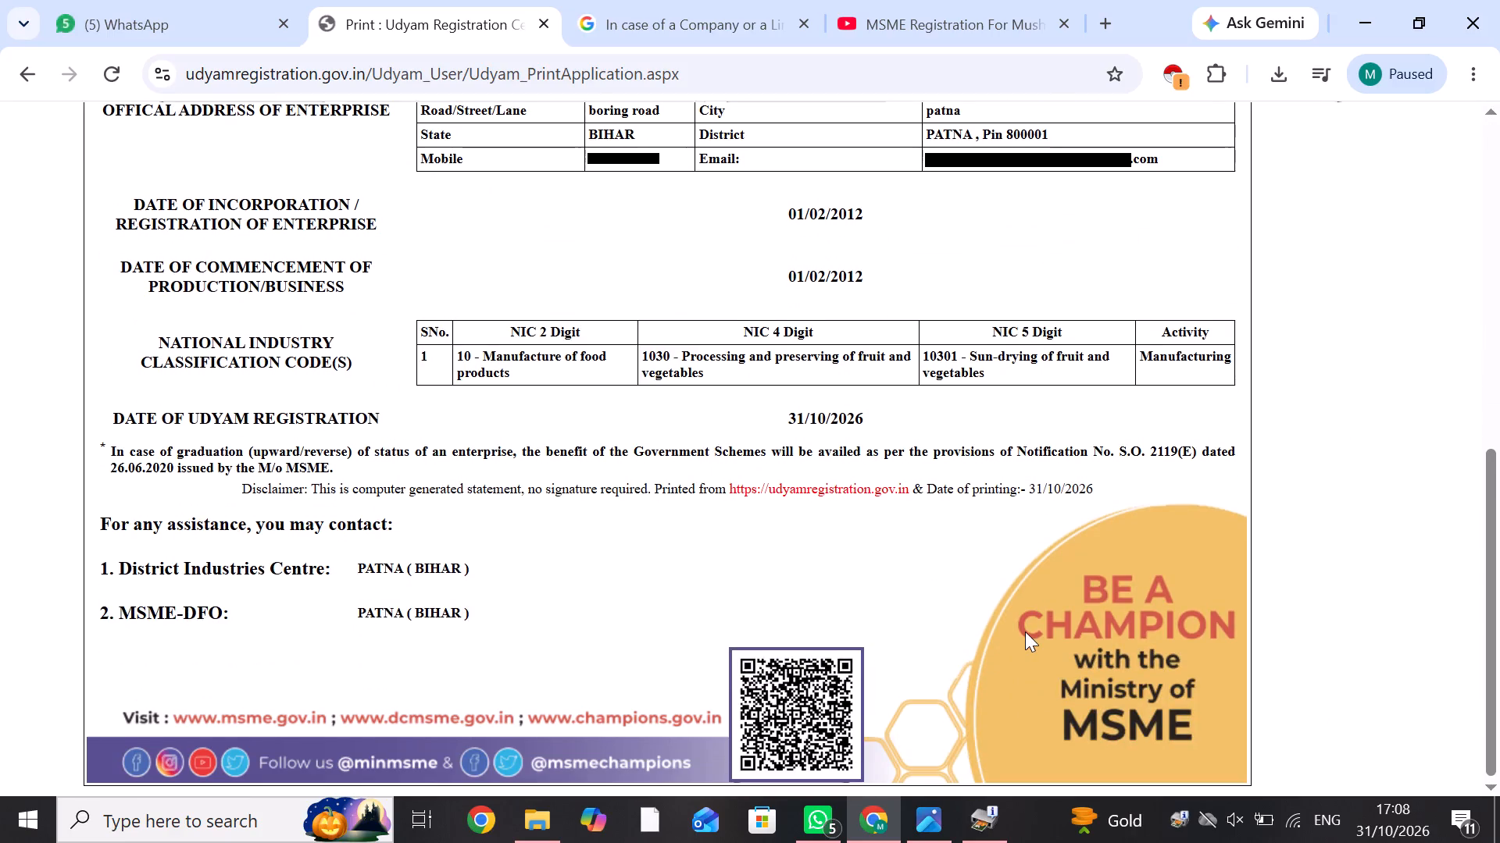
pyautogui.scroll(4, 960, 681)
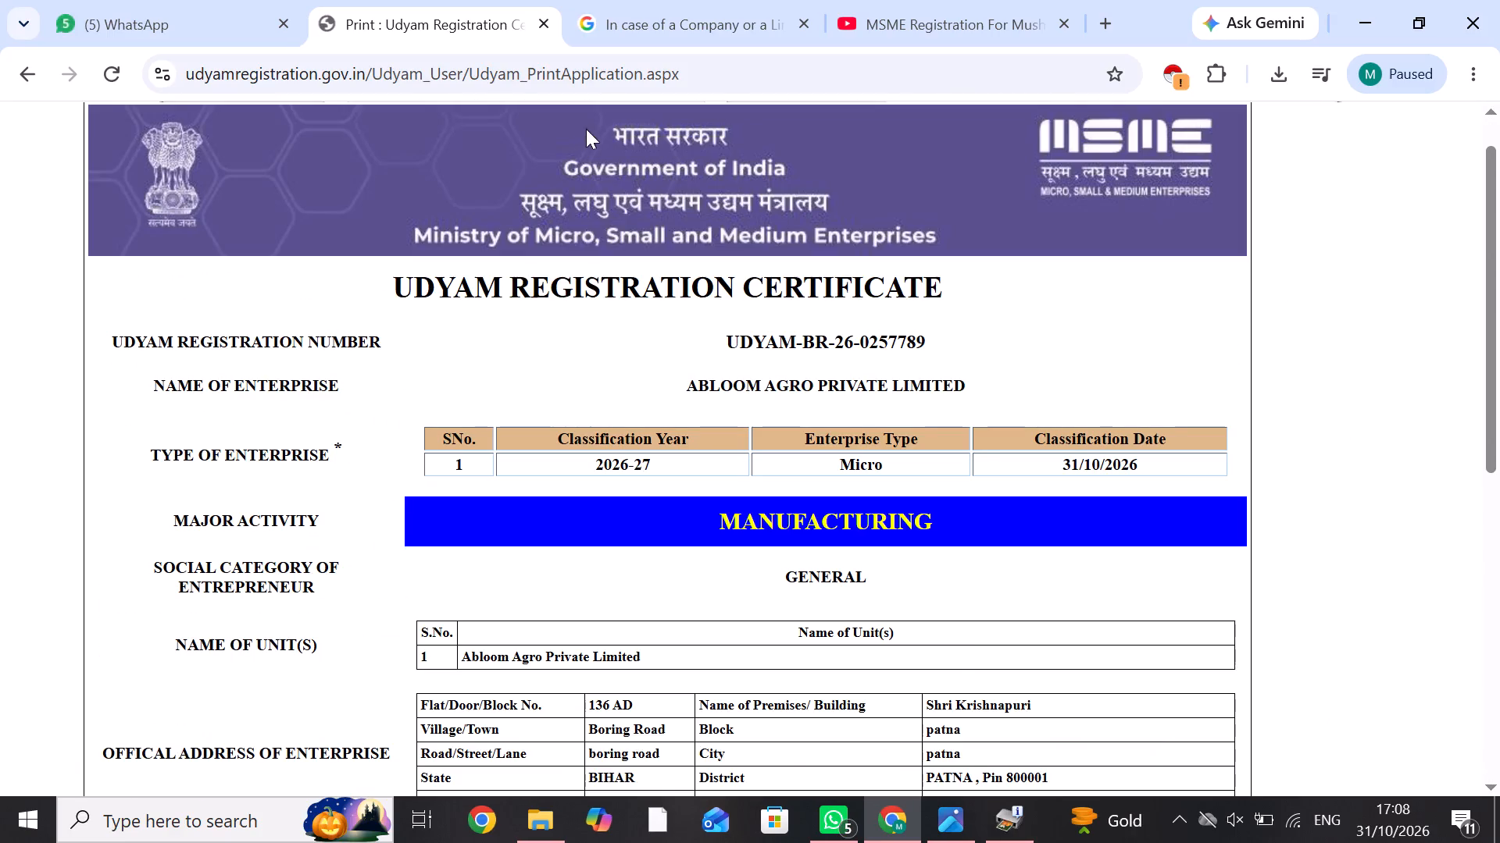
pyautogui.click(608, 128)
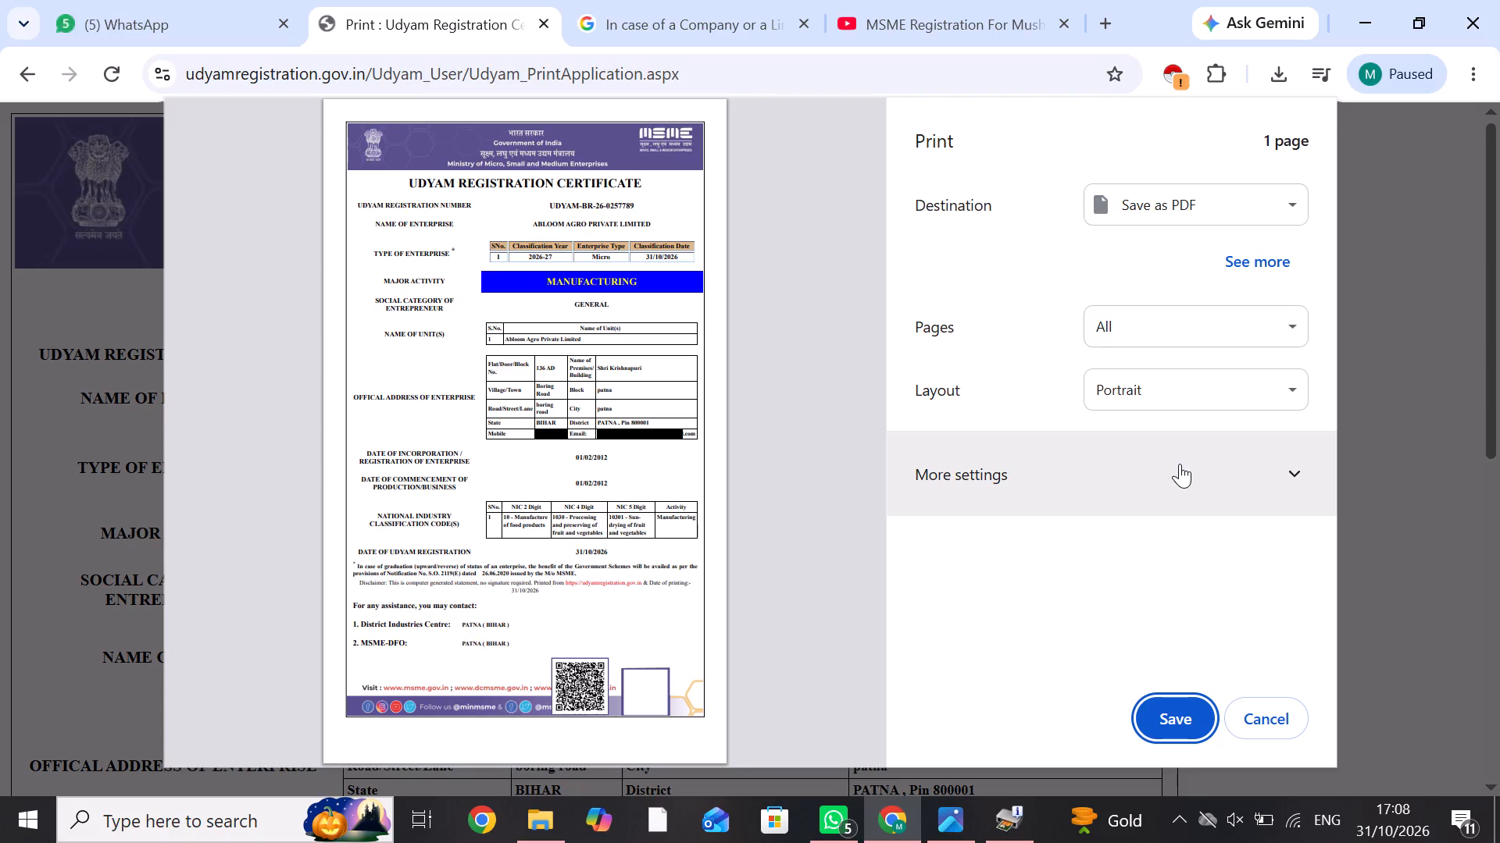
pyautogui.click(1175, 460)
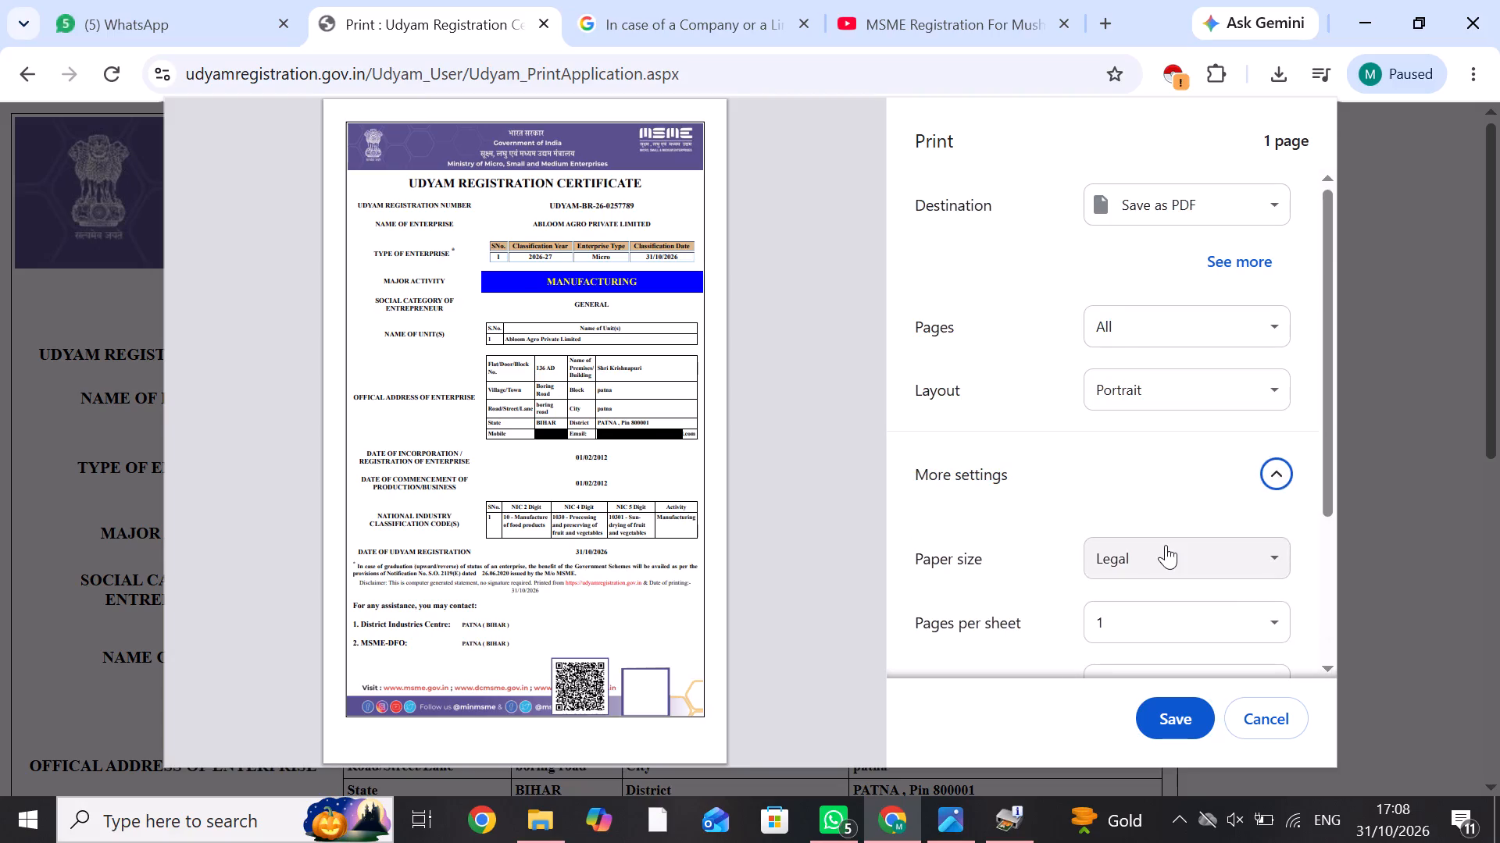
pyautogui.click(1166, 545)
pyautogui.click(1148, 334)
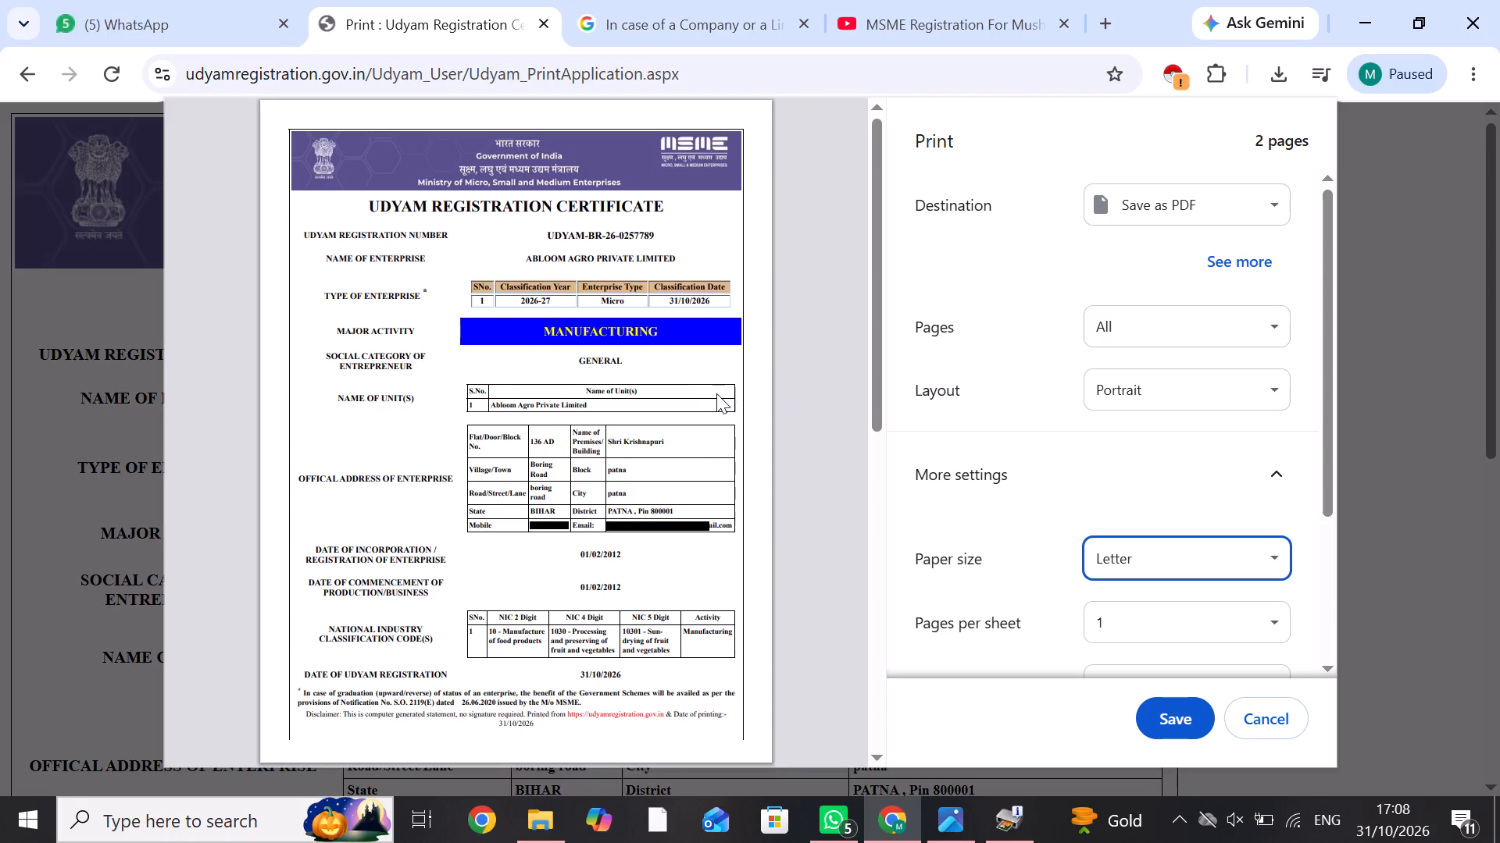
pyautogui.scroll(-1, 709, 400)
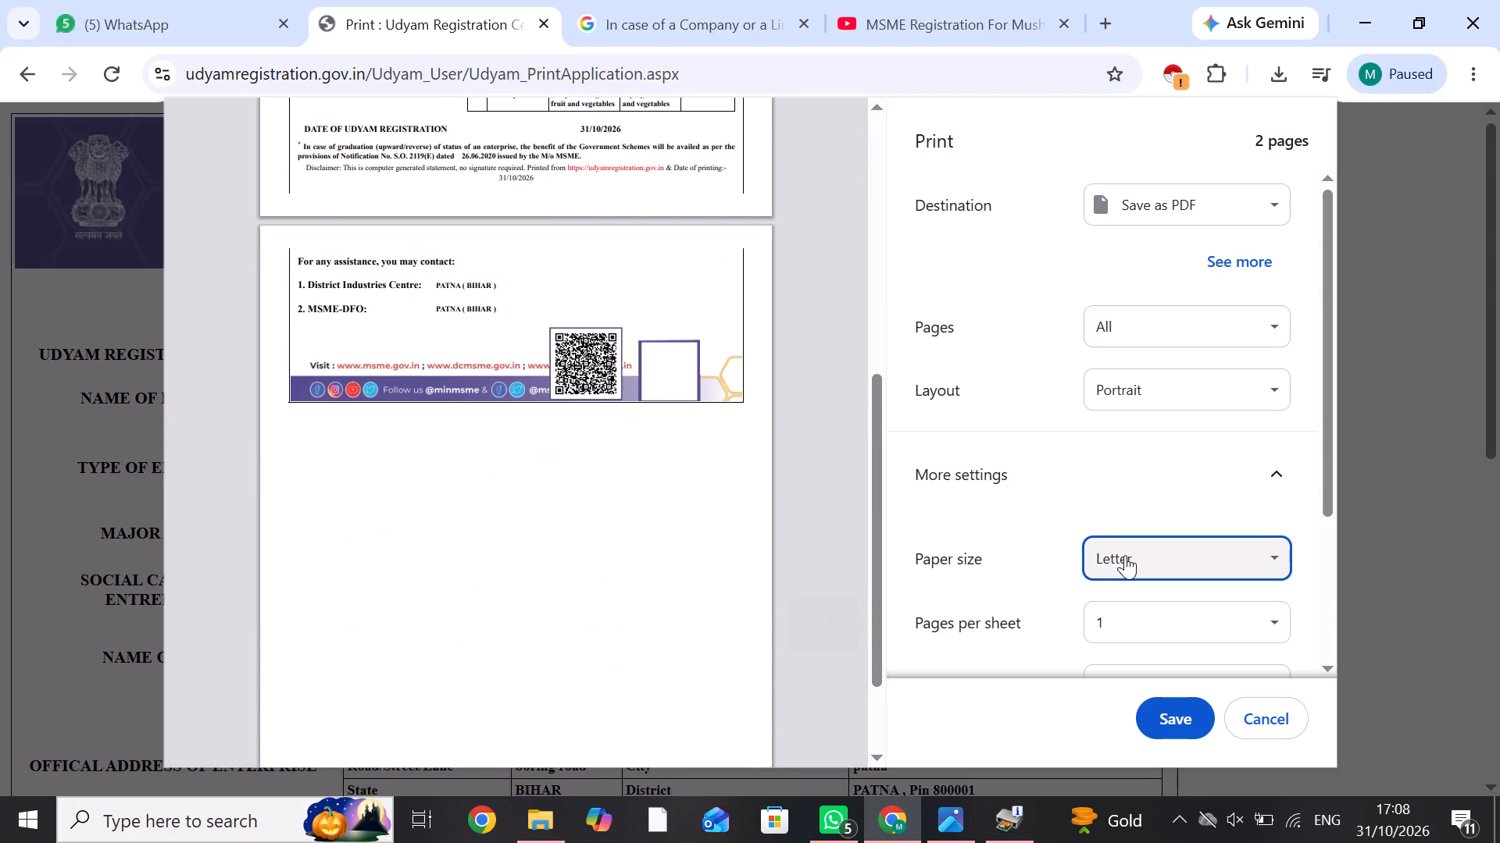
pyautogui.click(1258, 727)
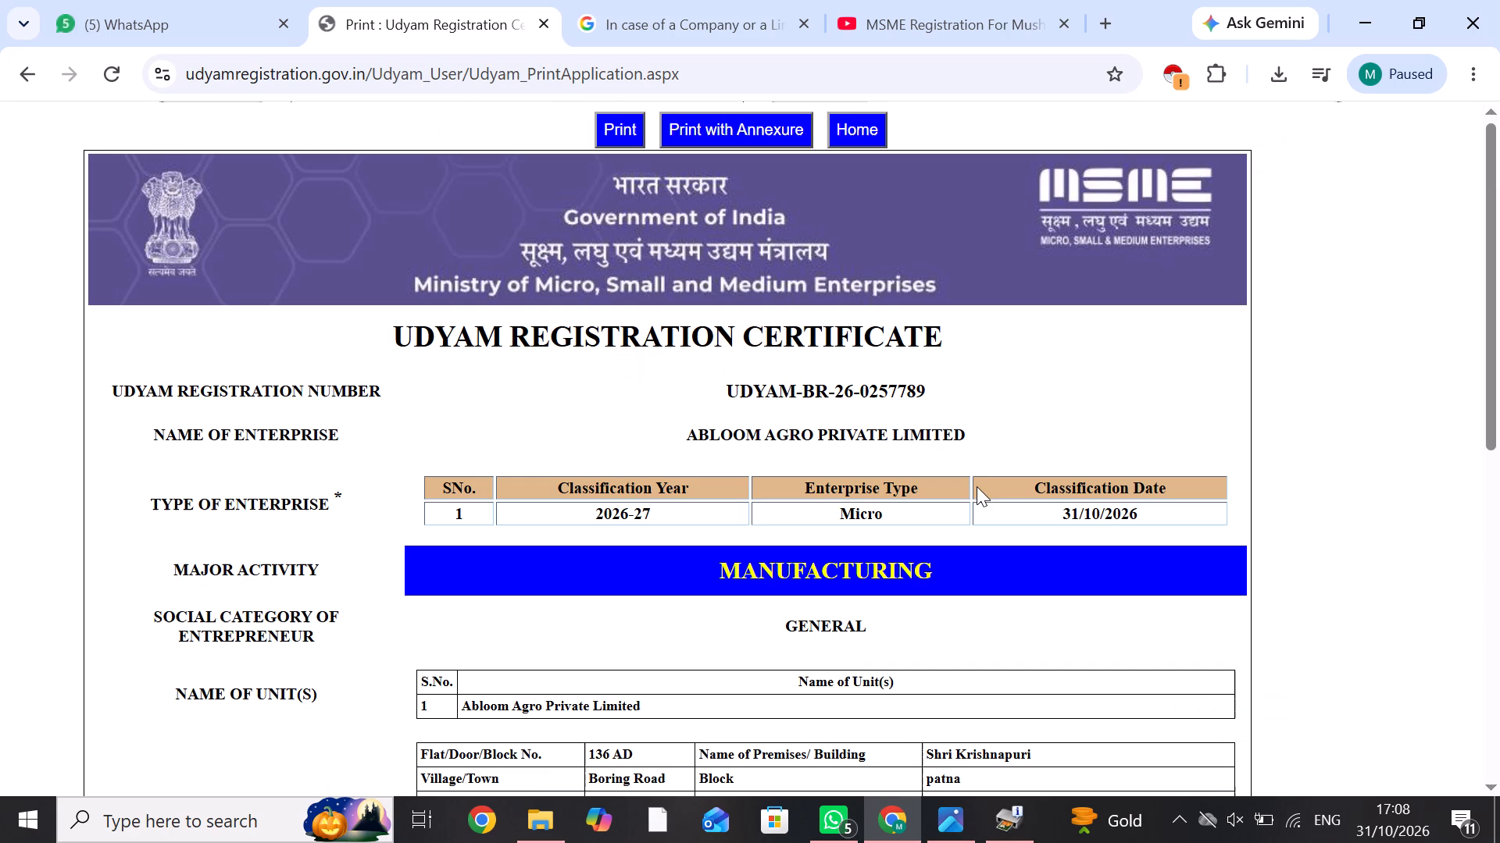
# Preview all pages of the certificate with annexure as a PDF on Legal paper, and leave the print dialog without saving.
pyautogui.scroll(2, 969, 486)
pyautogui.click(684, 131)
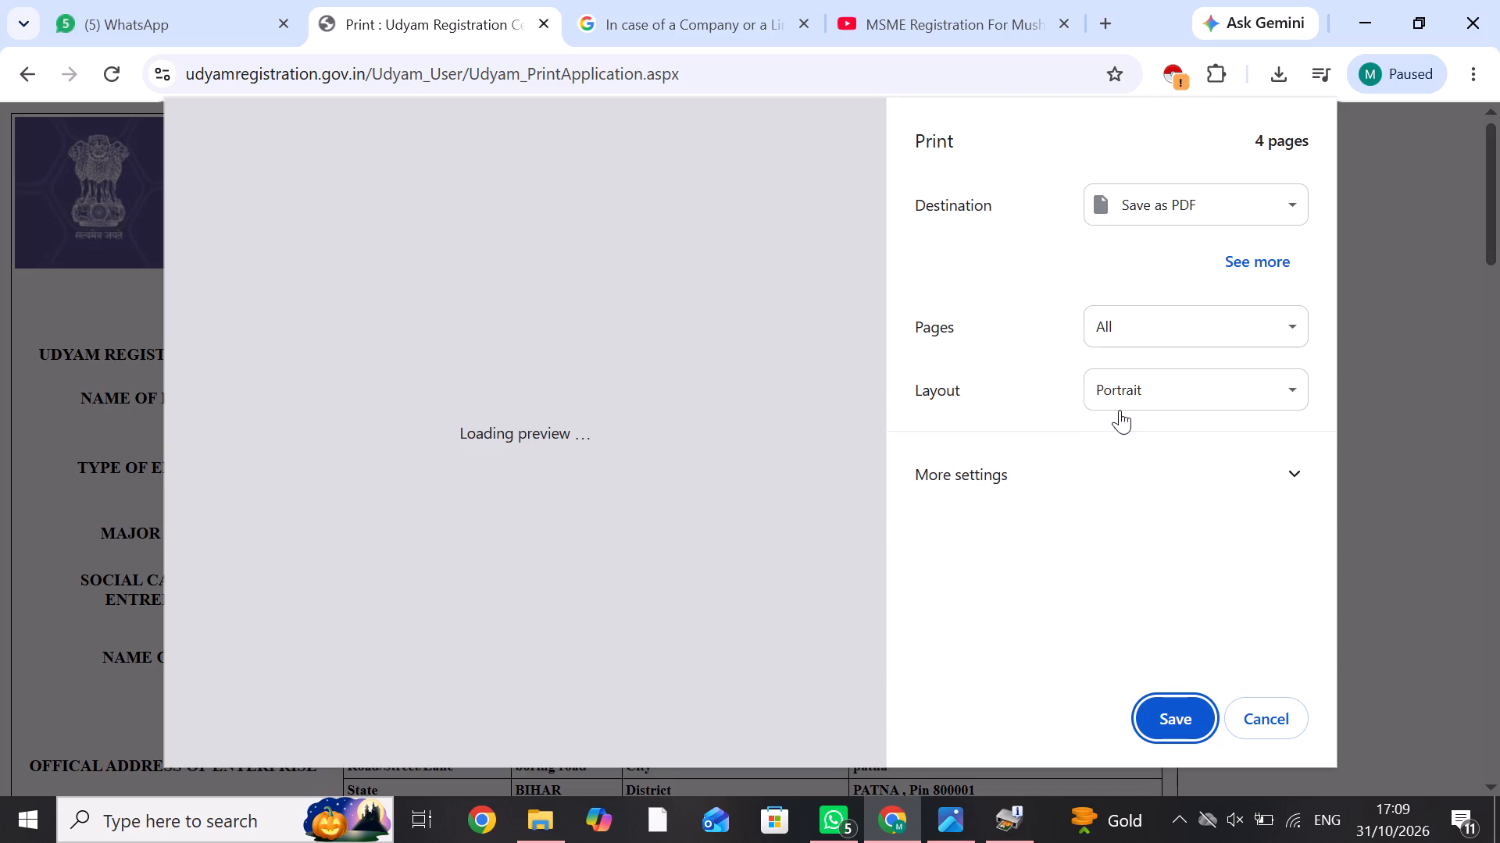
pyautogui.click(1103, 452)
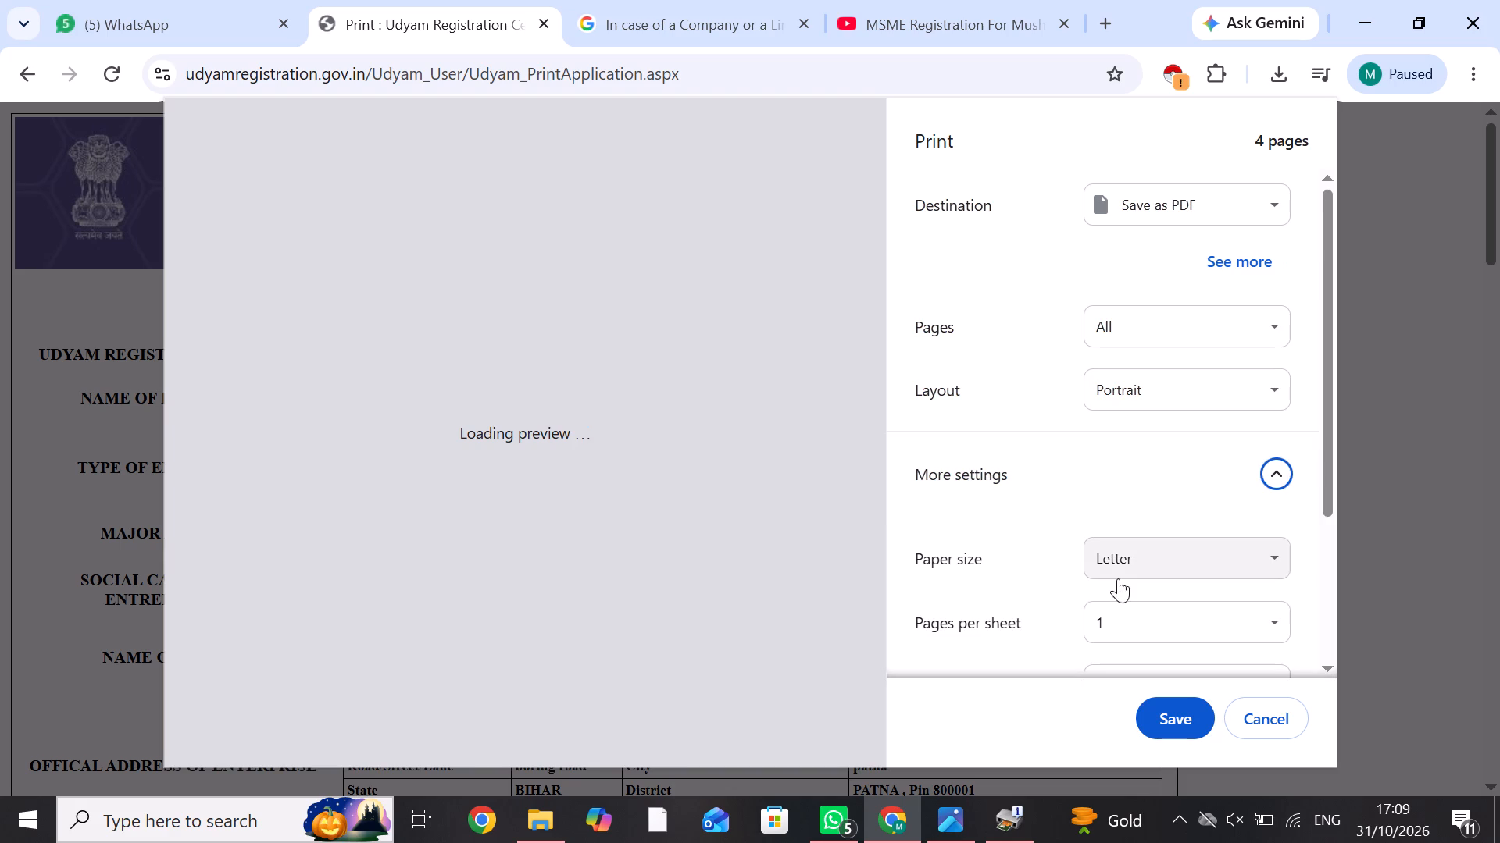
pyautogui.click(1119, 548)
pyautogui.click(1134, 309)
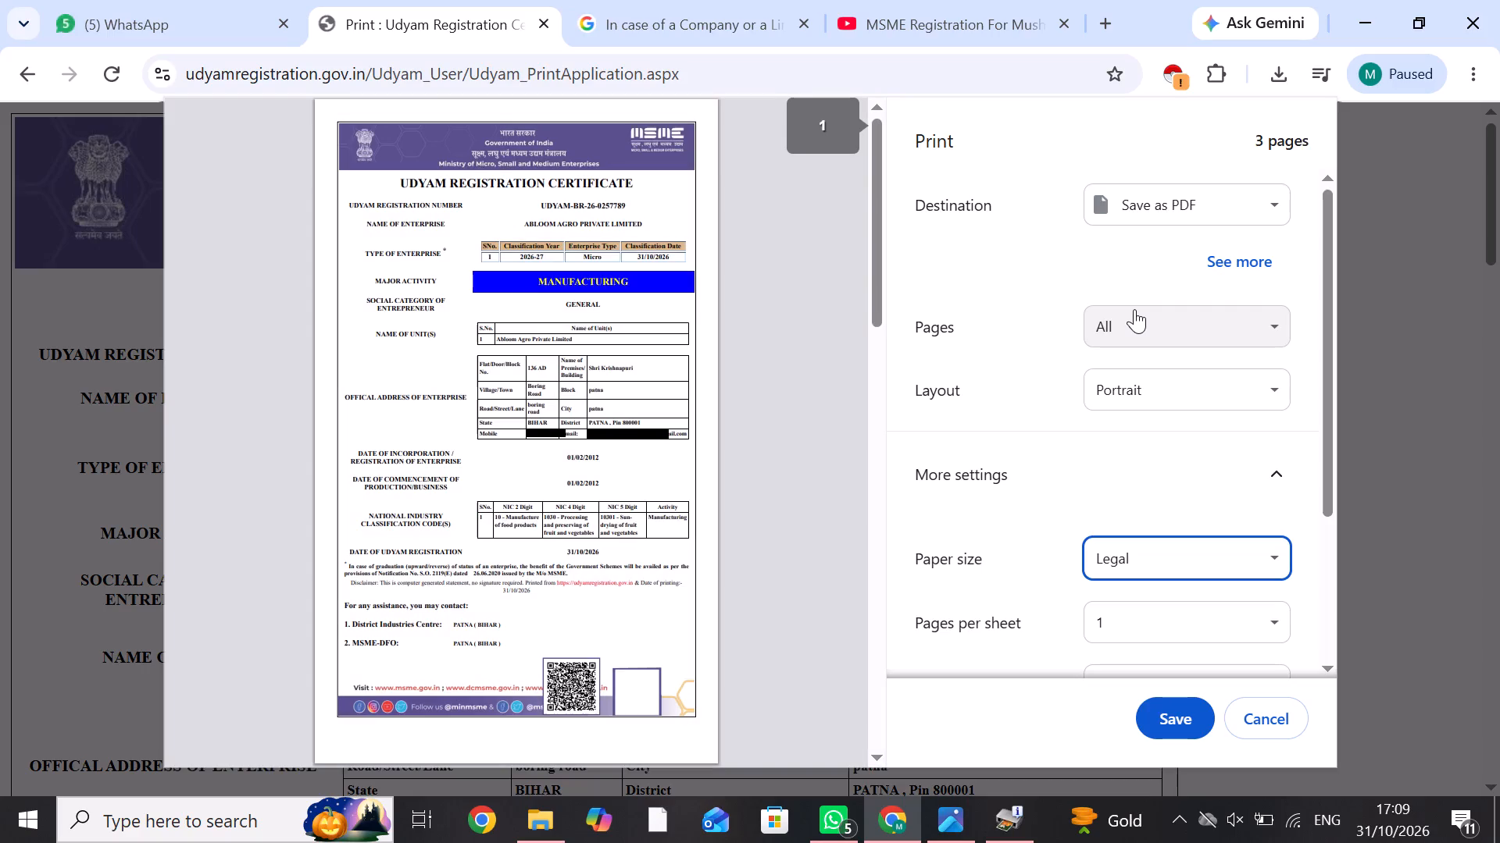
pyautogui.moveTo(582, 681); pyautogui.dragTo(625, 679)
pyautogui.scroll(-1, 650, 514)
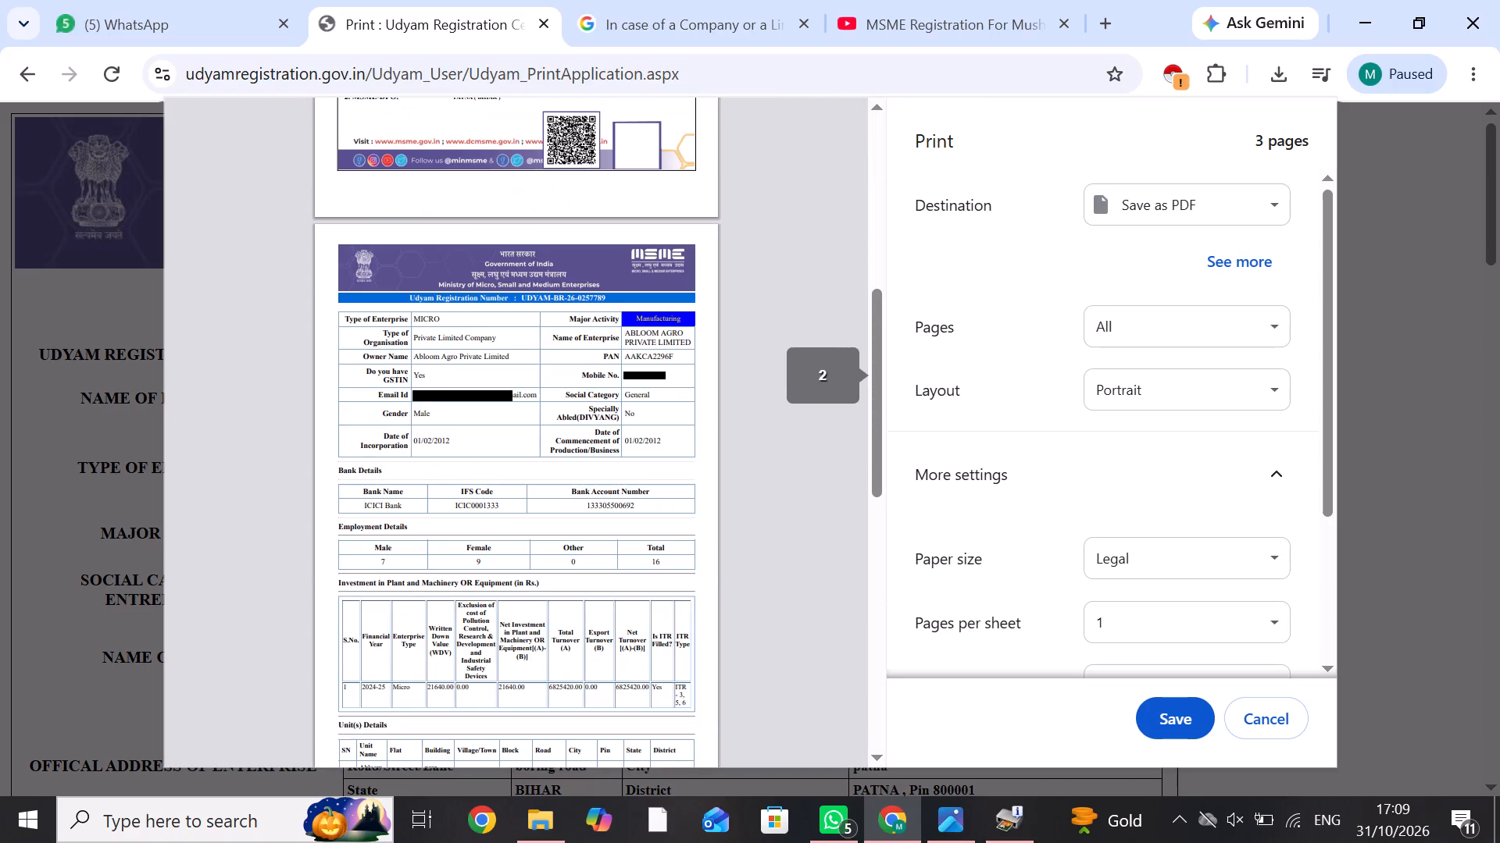
pyautogui.scroll(-4, 650, 514)
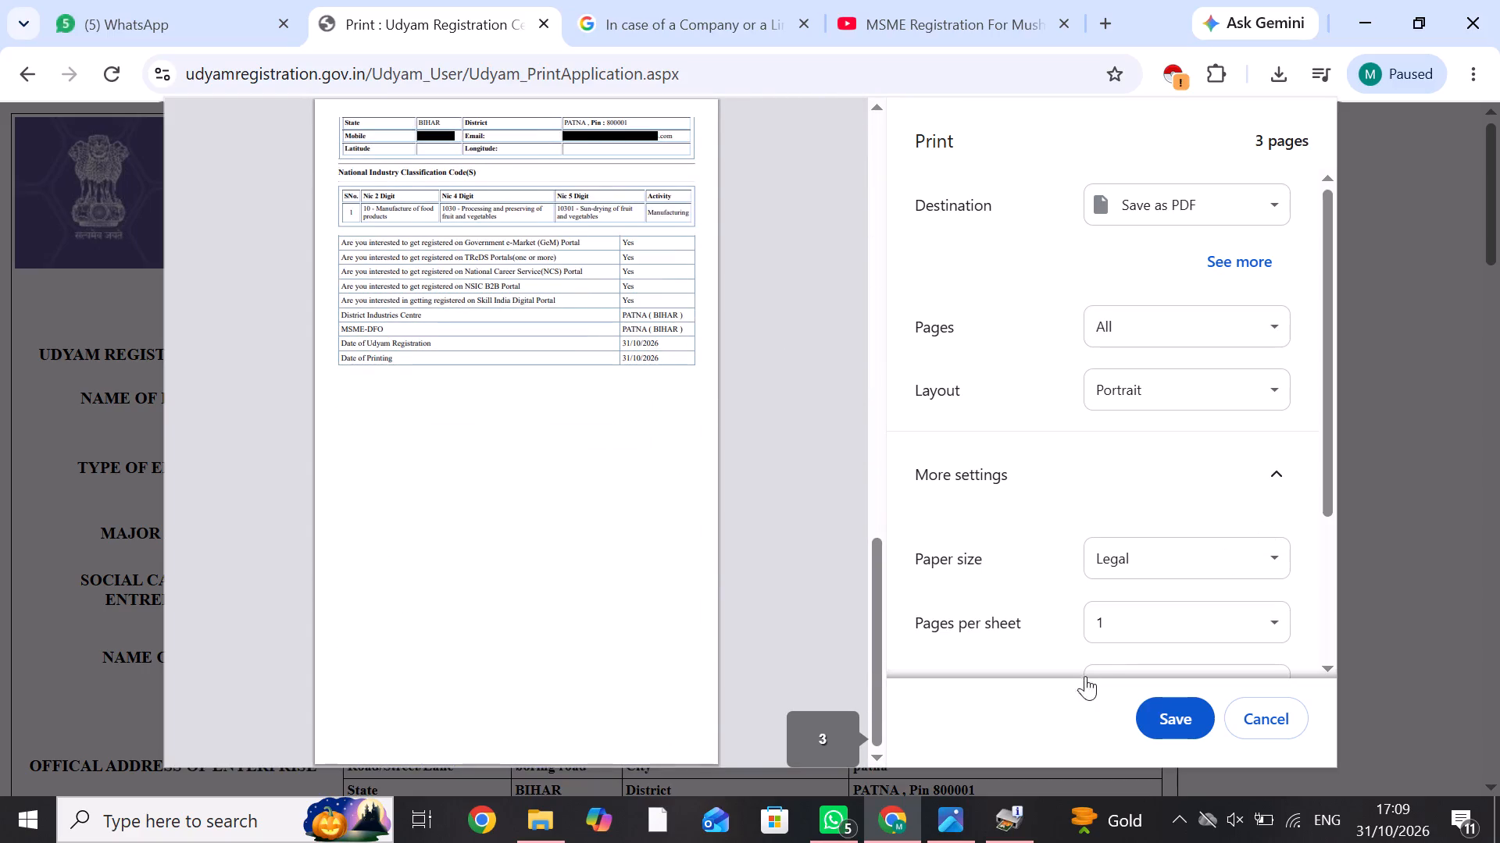
pyautogui.click(1244, 711)
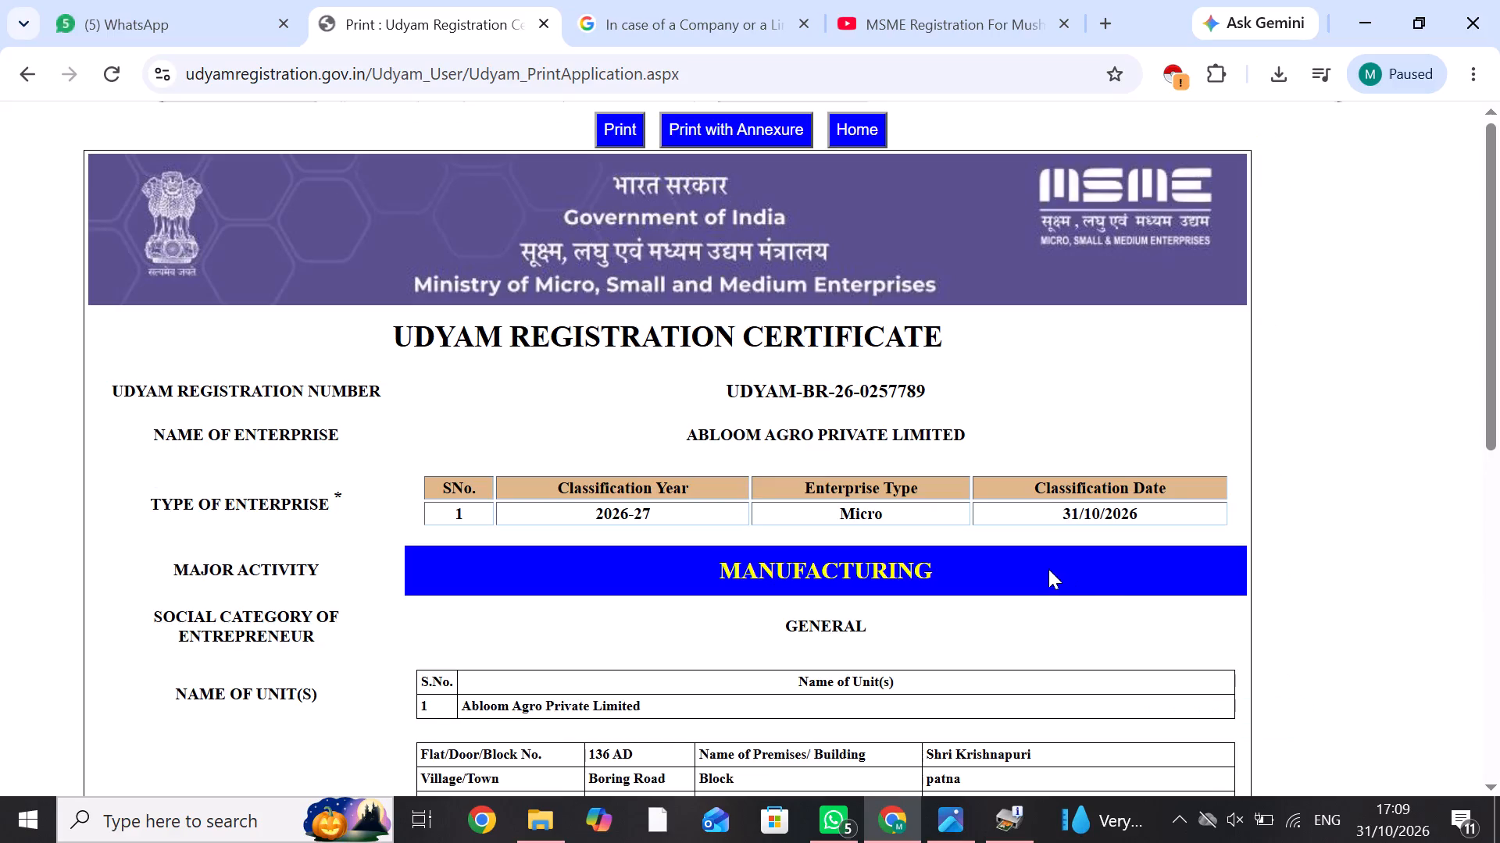
# Preview the displayed certificate page as a PDF on Letter and A4 paper, and leave the print dialog without saving.
pyautogui.scroll(-3, 1048, 569)
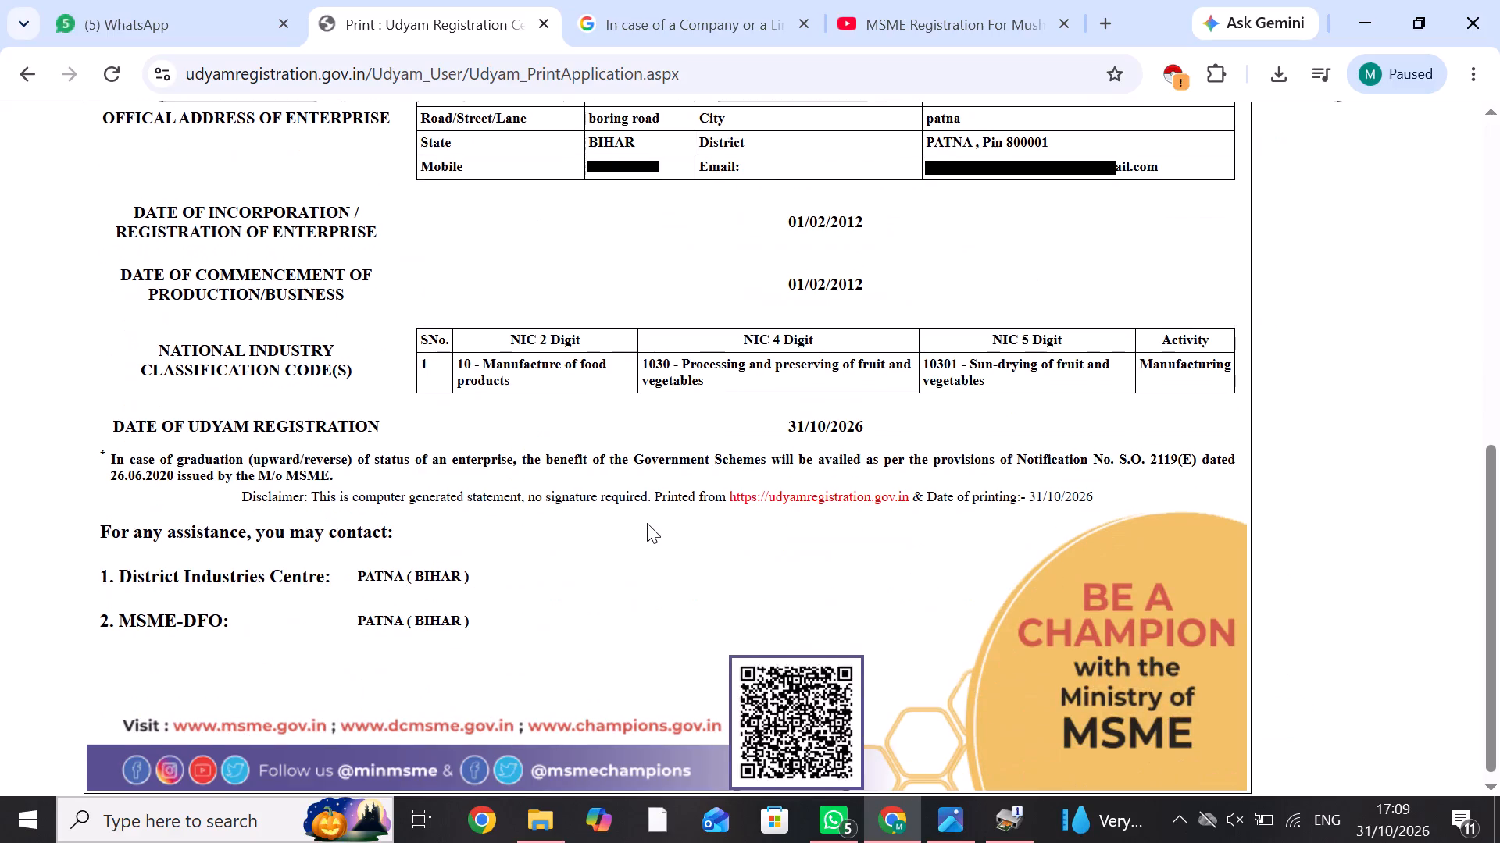
pyautogui.hotkey('ctrl', 'p')
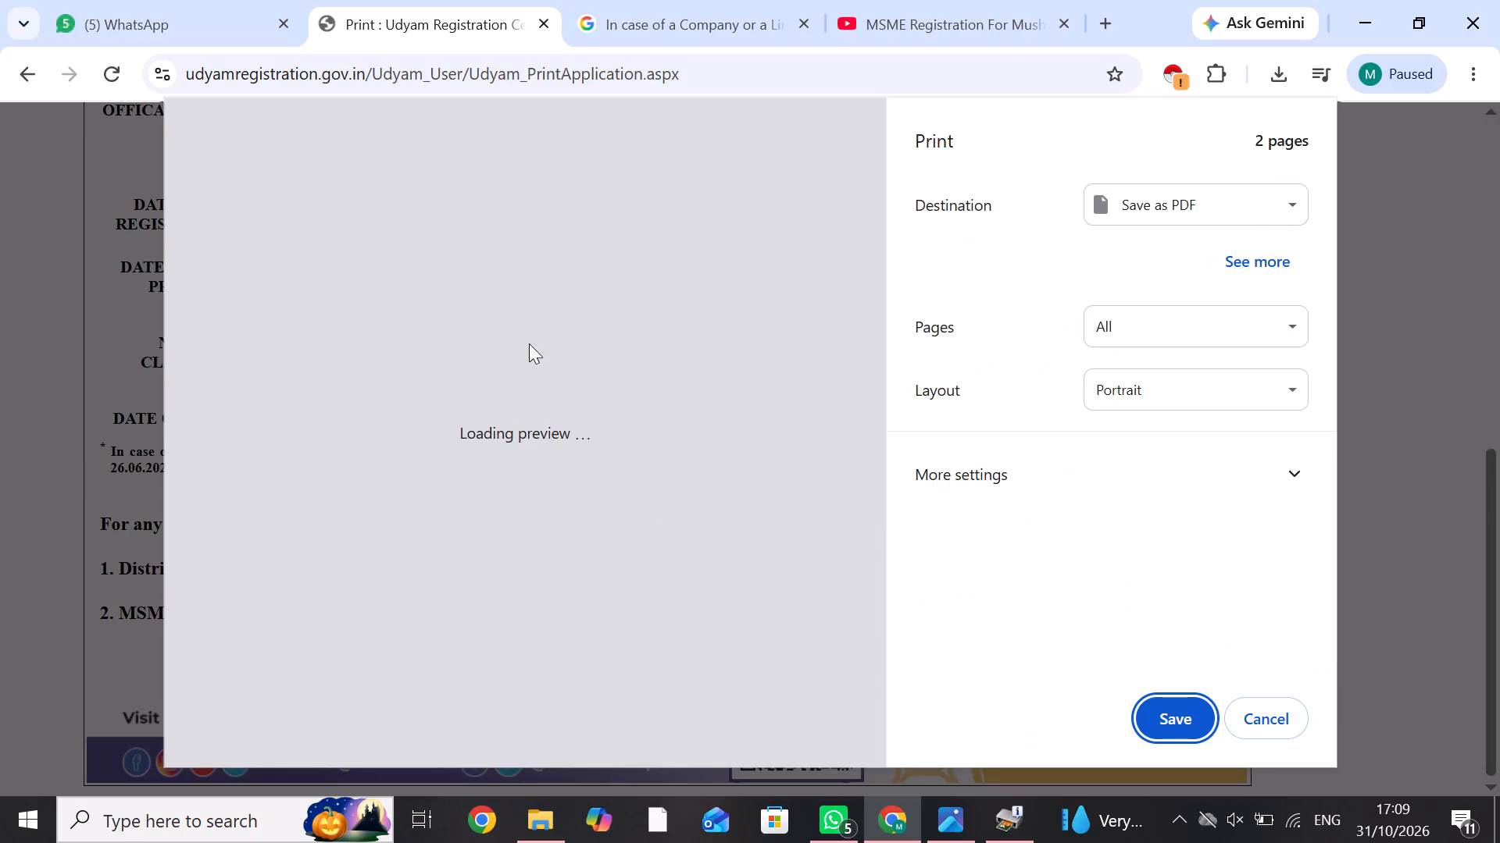
pyautogui.click(1160, 454)
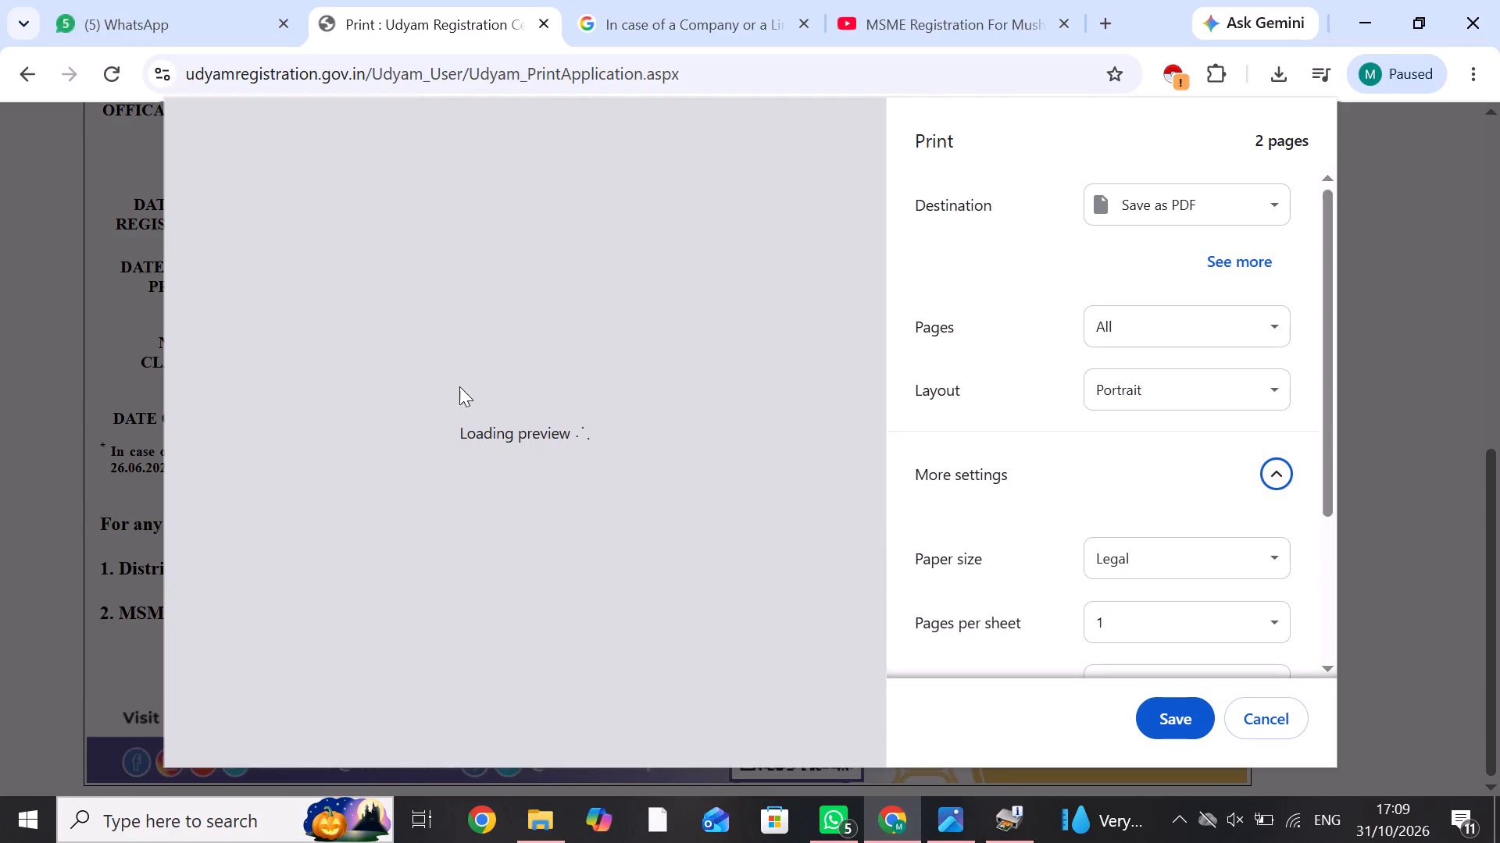
pyautogui.scroll(-3, 459, 387)
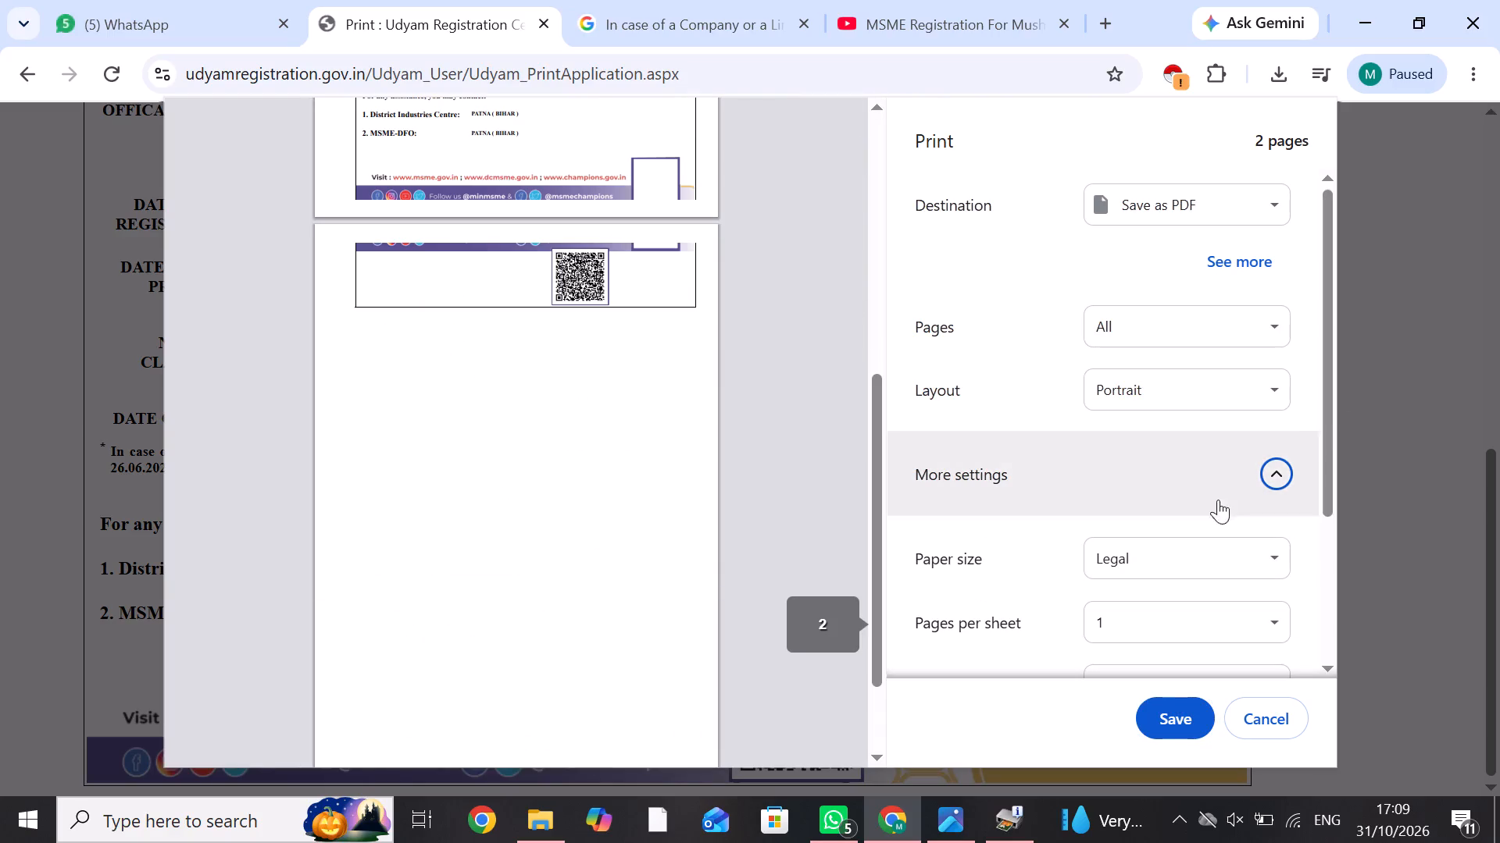
pyautogui.click(1169, 563)
pyautogui.click(1143, 328)
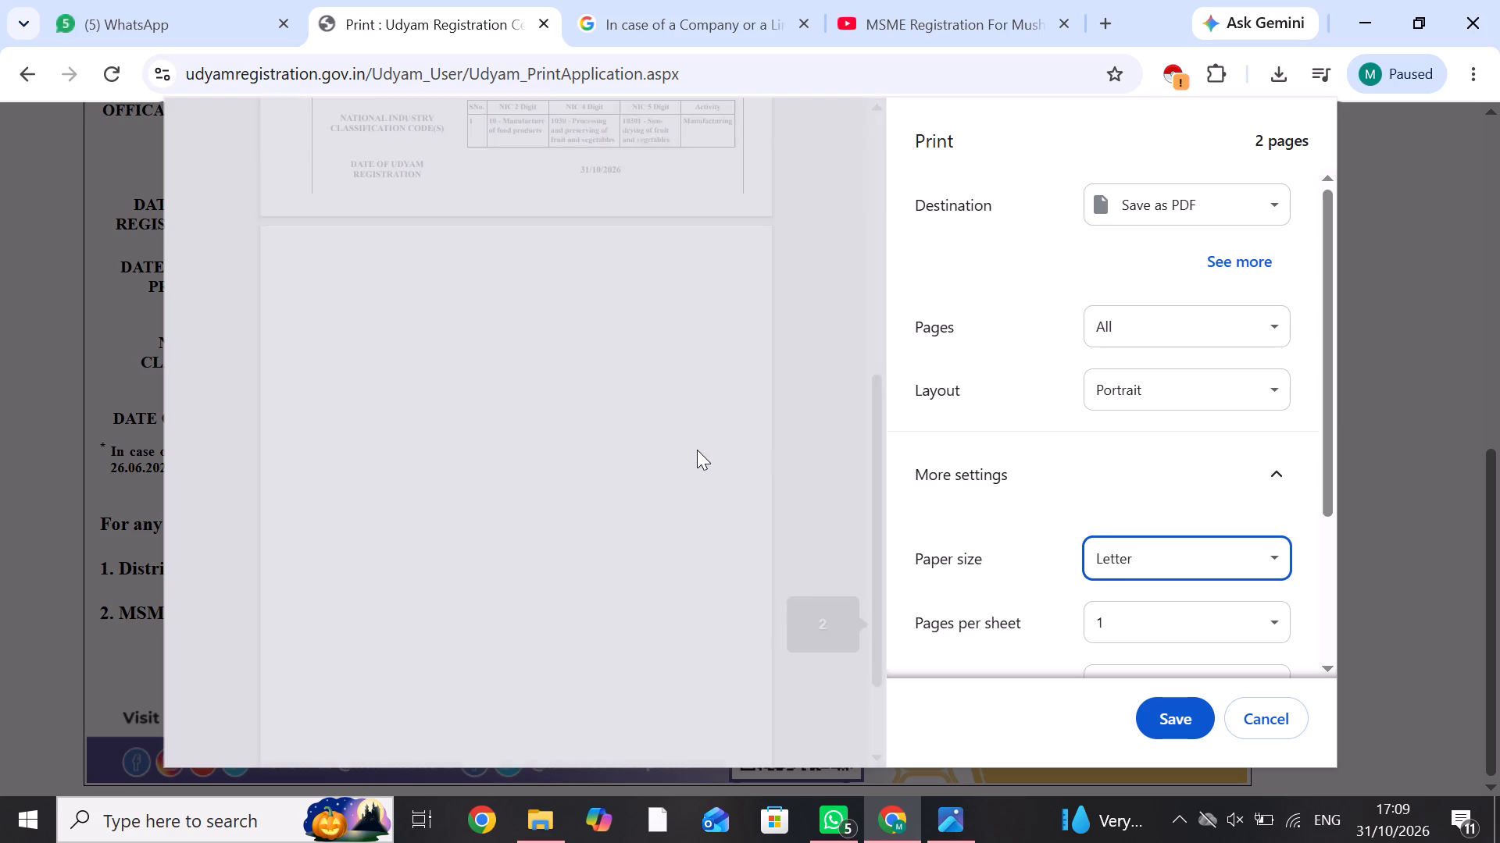
pyautogui.click(1195, 558)
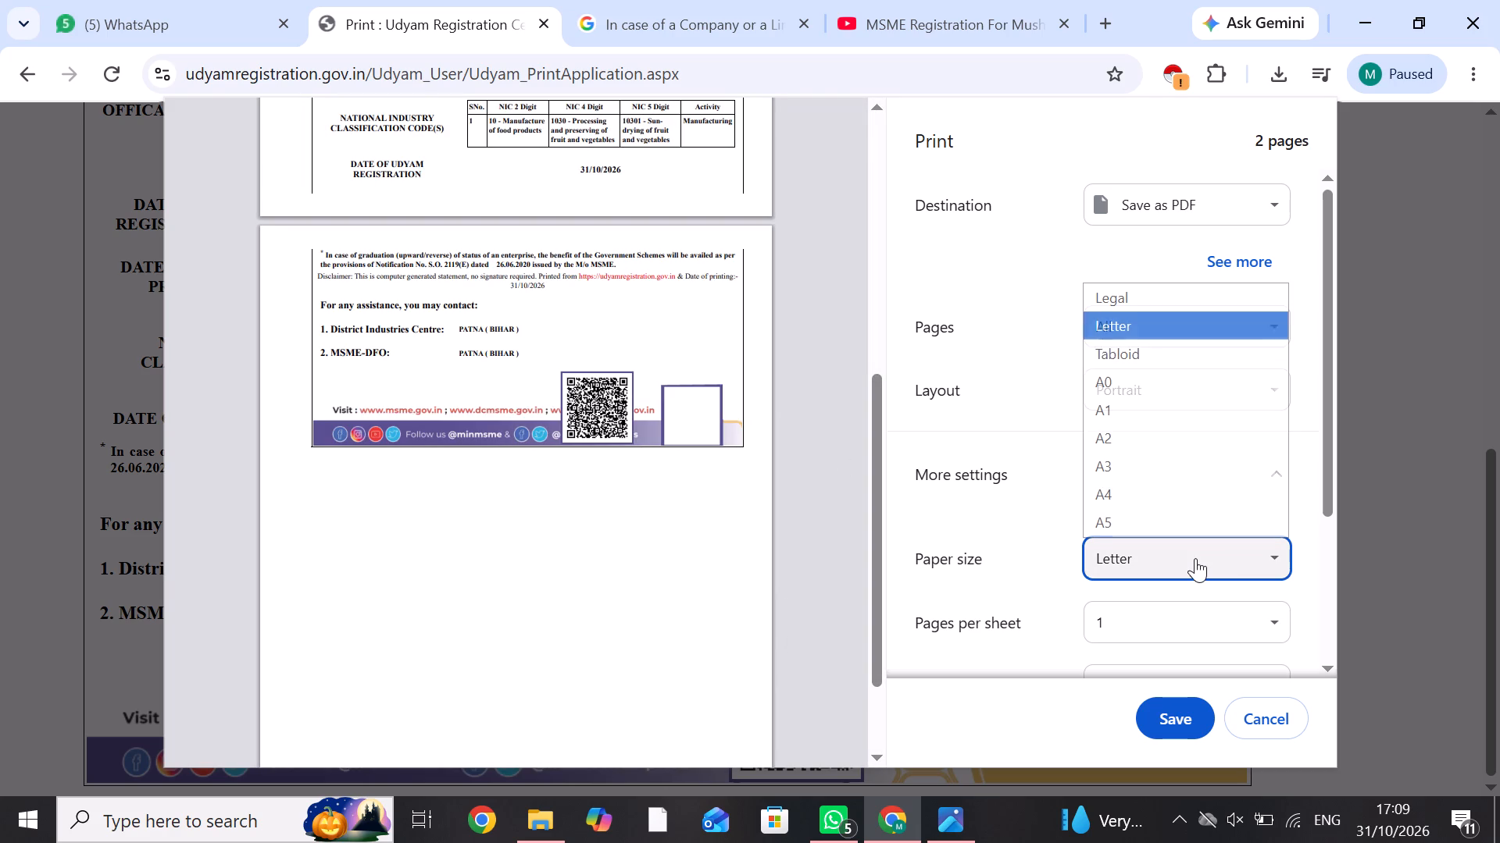
pyautogui.click(1155, 498)
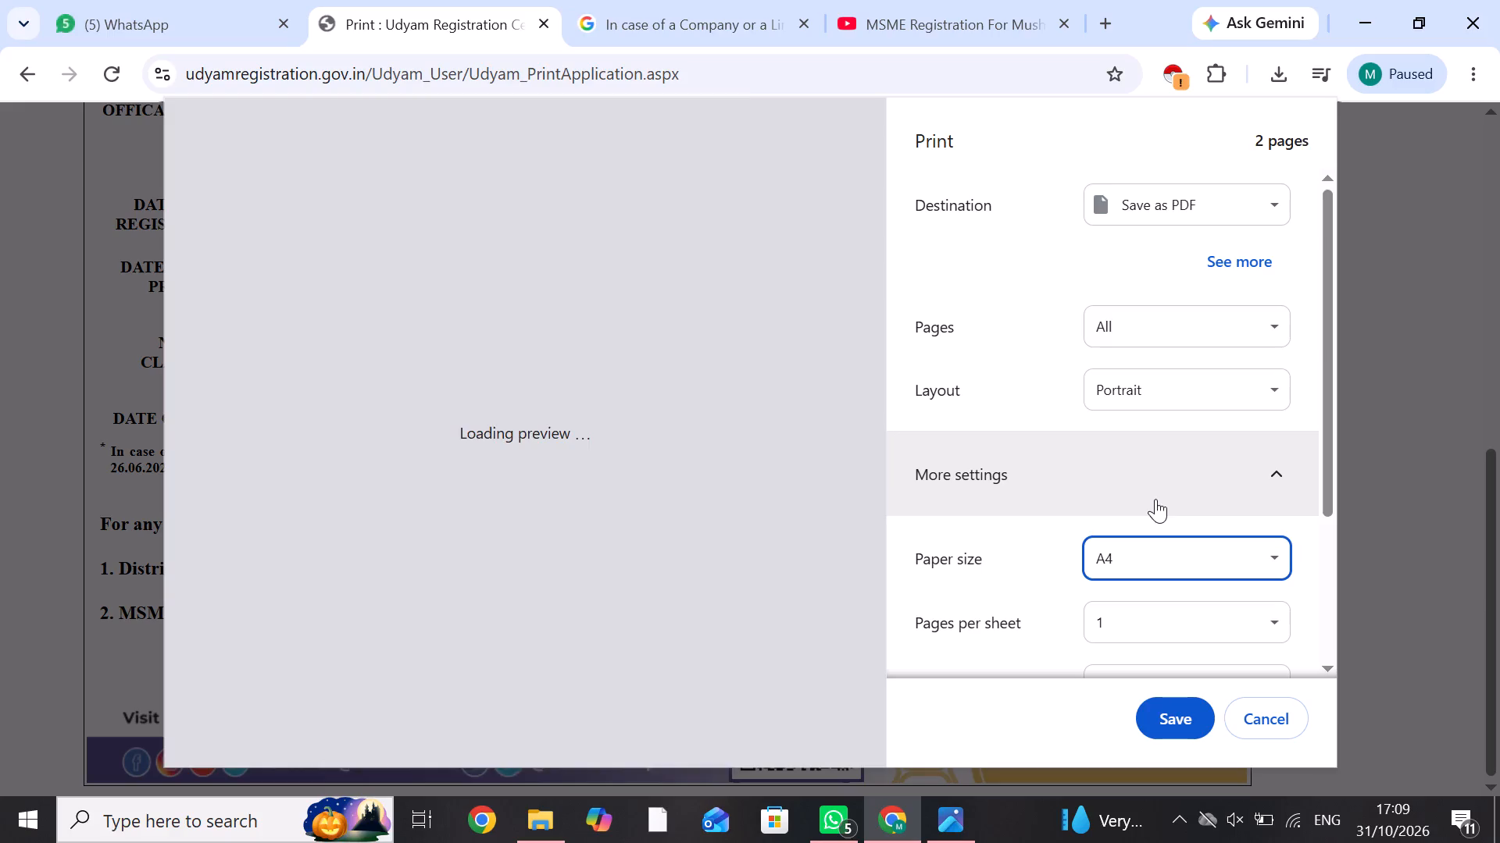
pyautogui.scroll(-1, 756, 492)
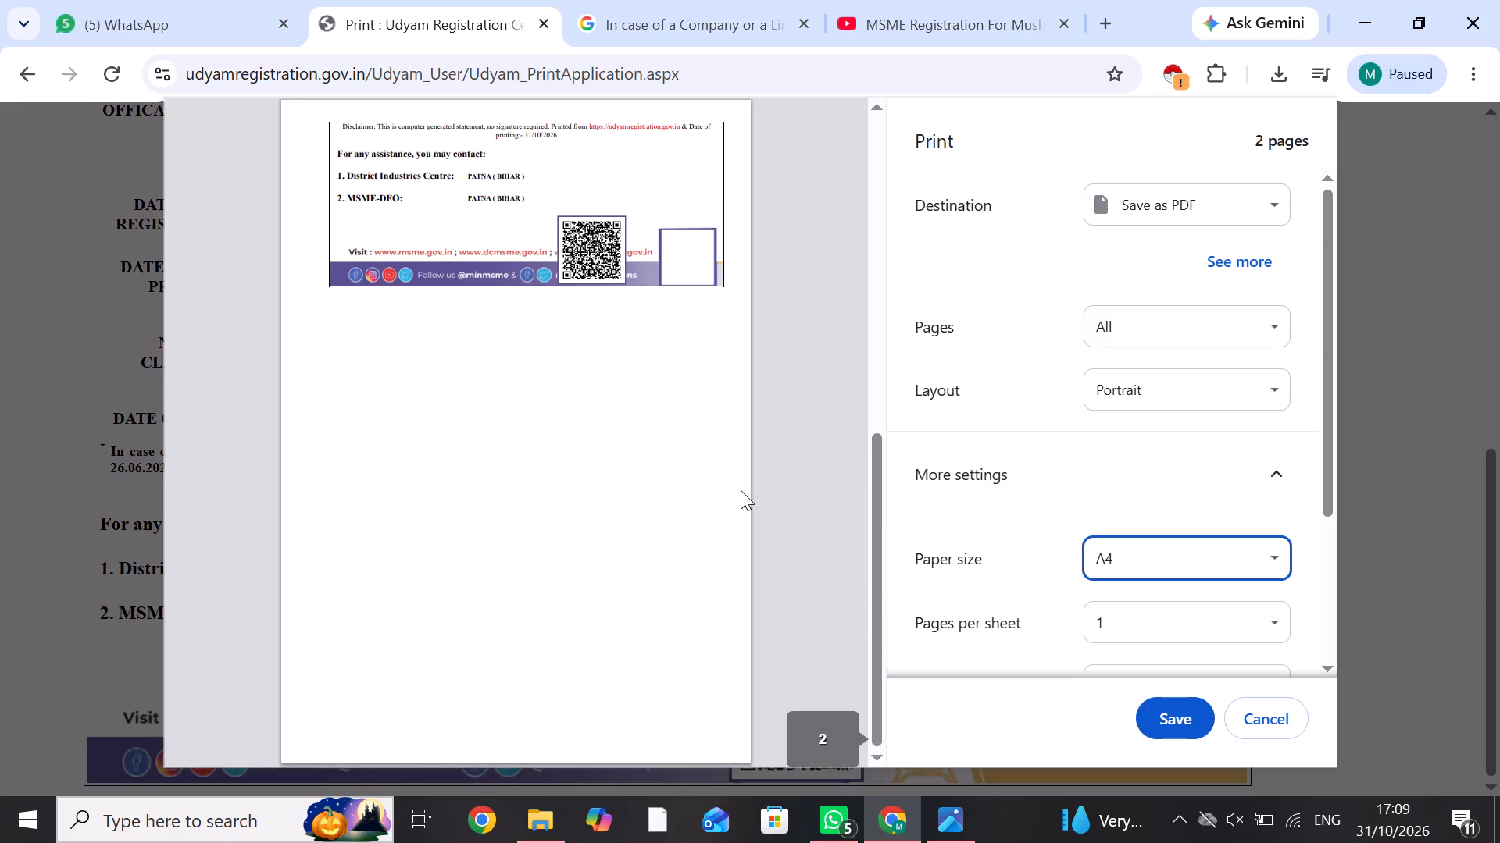
pyautogui.scroll(-1, 741, 490)
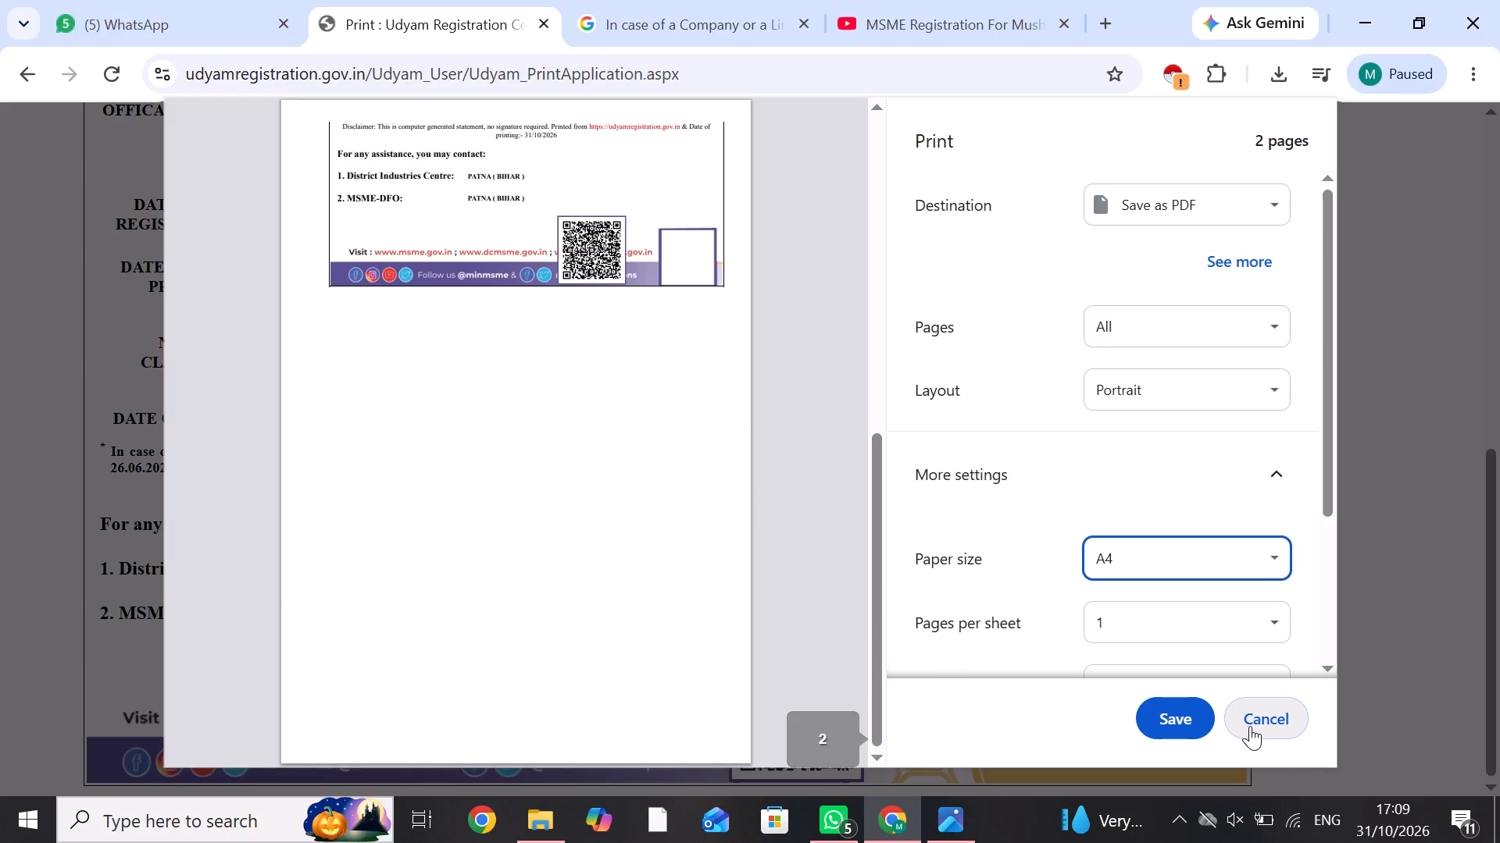
pyautogui.click(1250, 725)
# Save the certificate's QR code image as a PNG named download in the Downloads folder, and open it for a check.
pyautogui.scroll(-1, 820, 637)
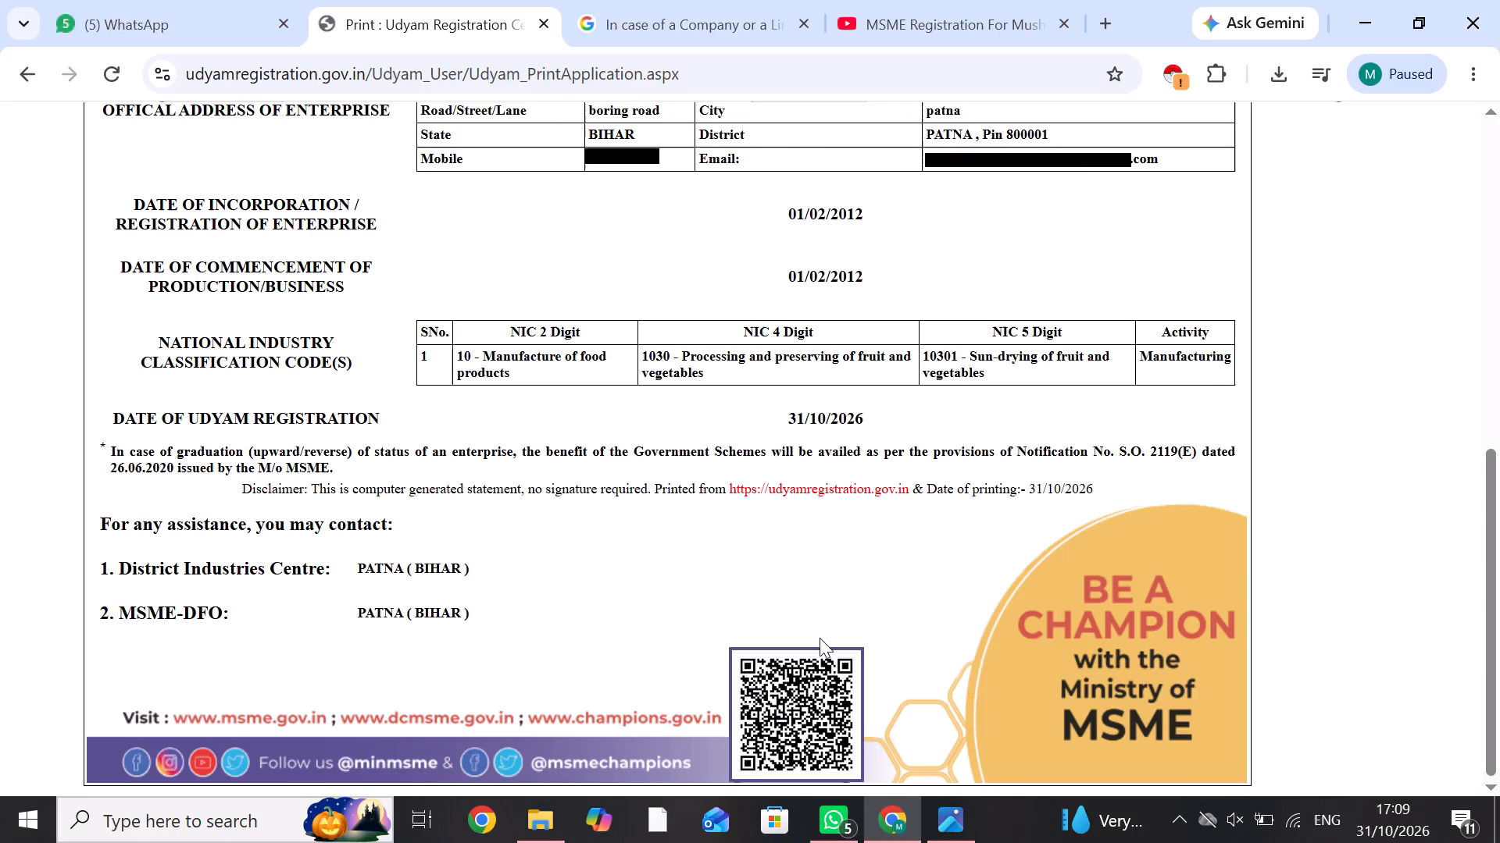
pyautogui.scroll(-2, 820, 638)
pyautogui.rightClick(802, 685)
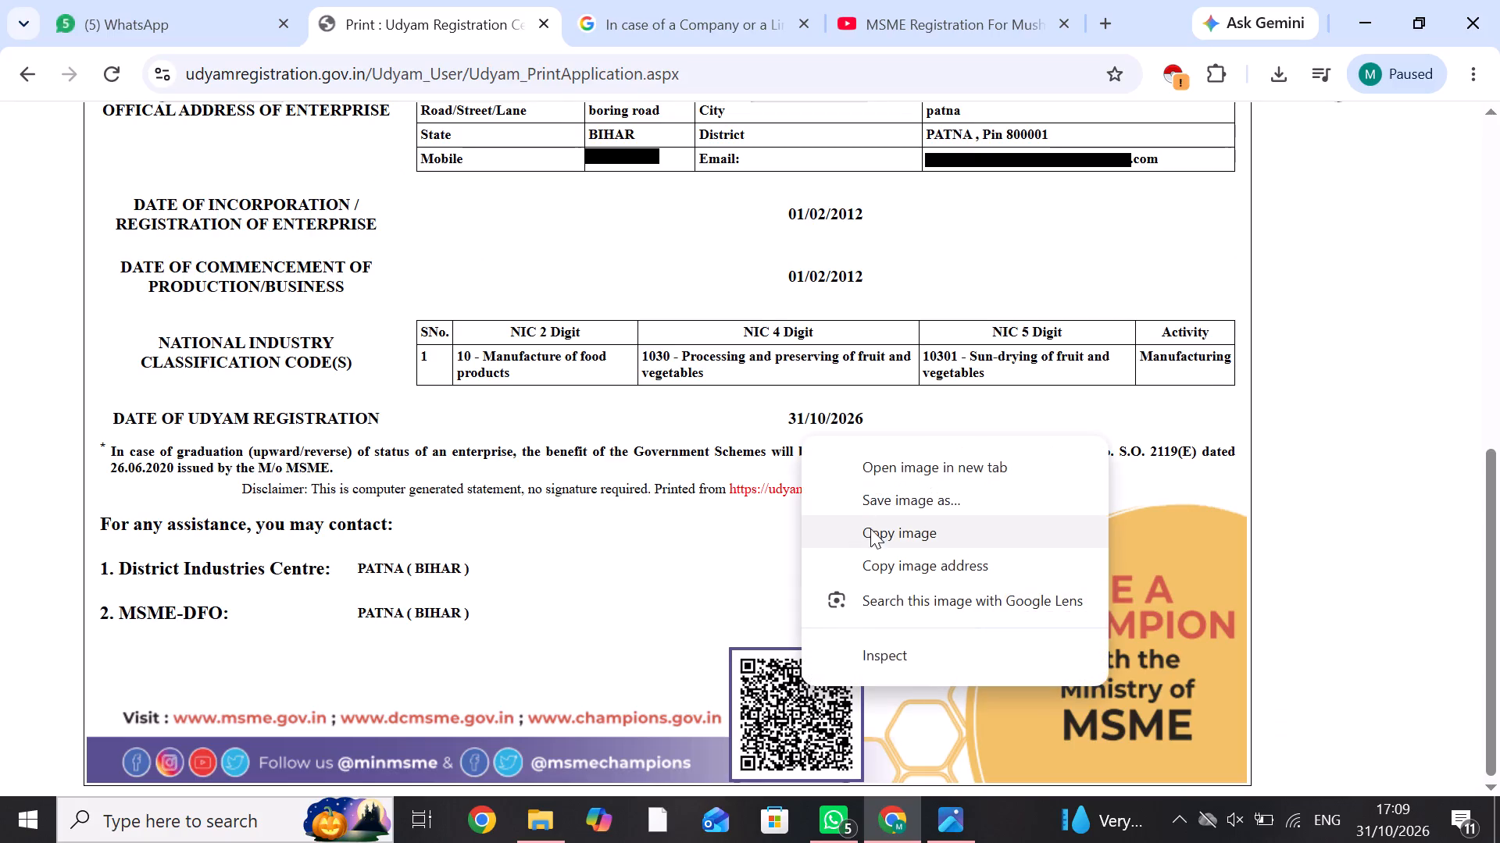
pyautogui.click(891, 499)
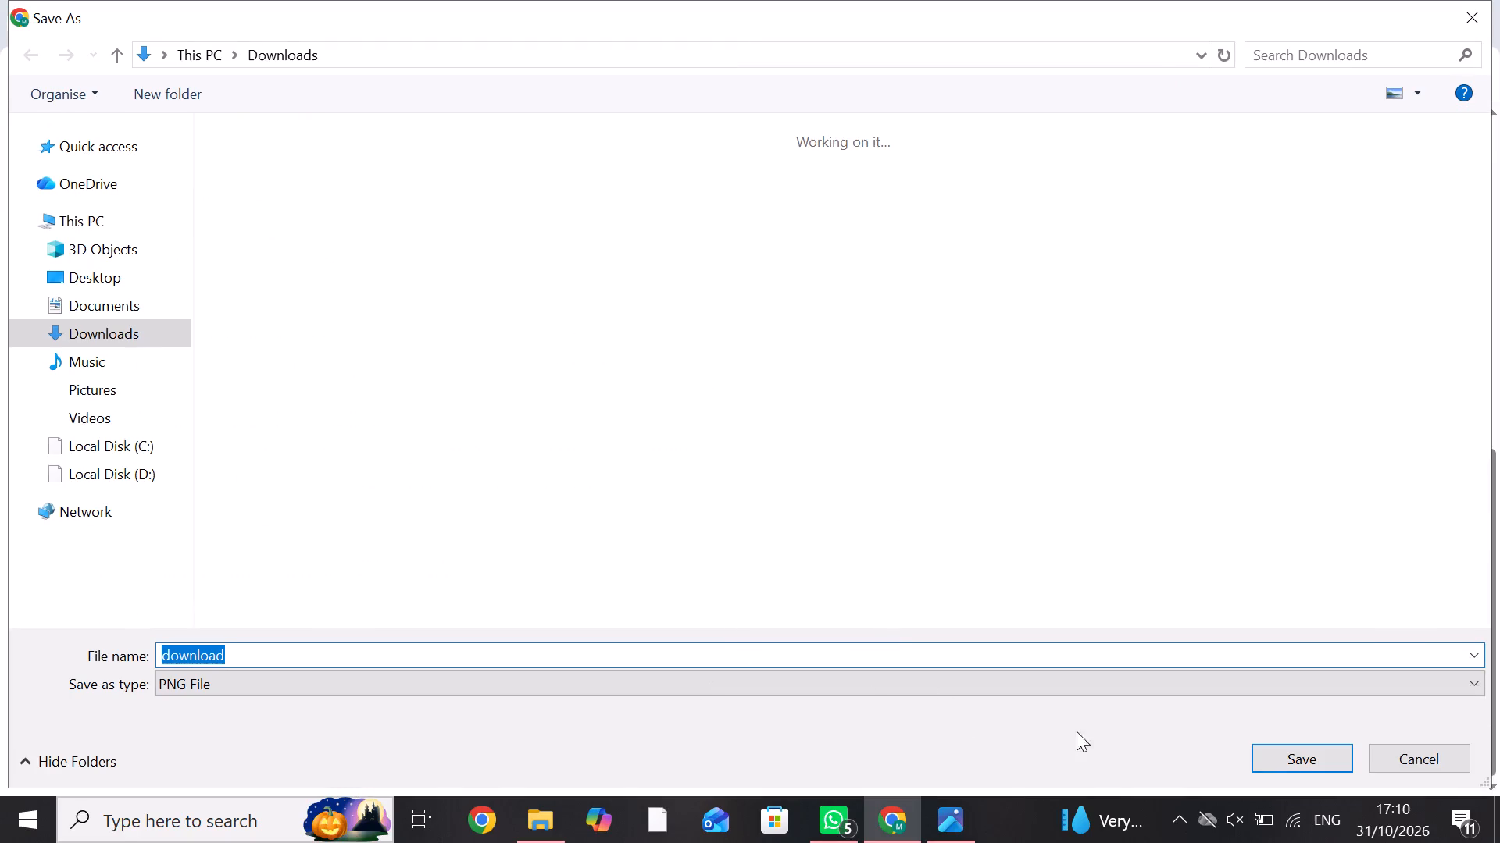
pyautogui.click(1320, 759)
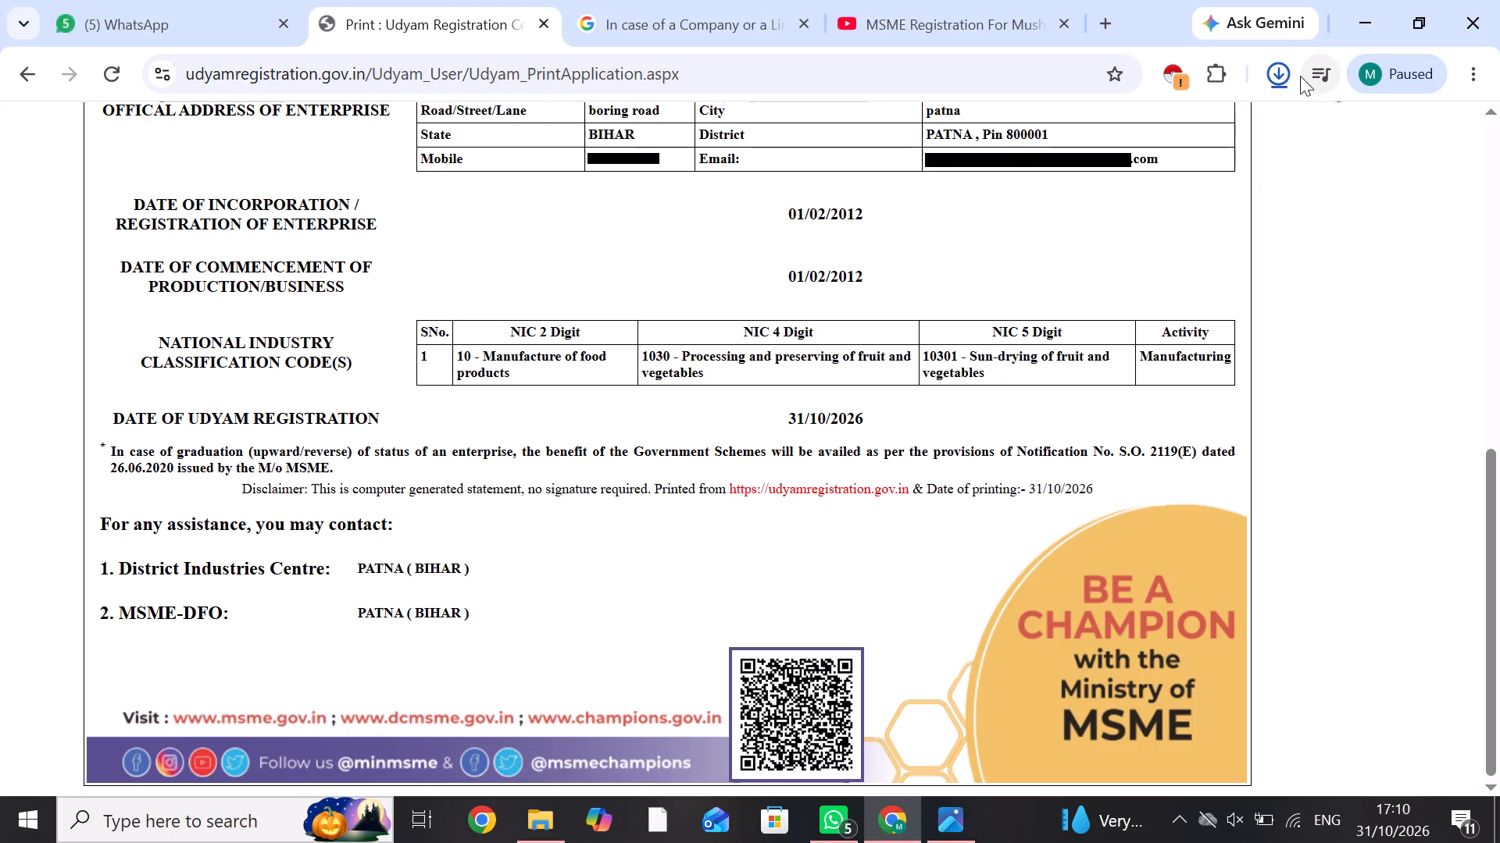
pyautogui.click(1102, 121)
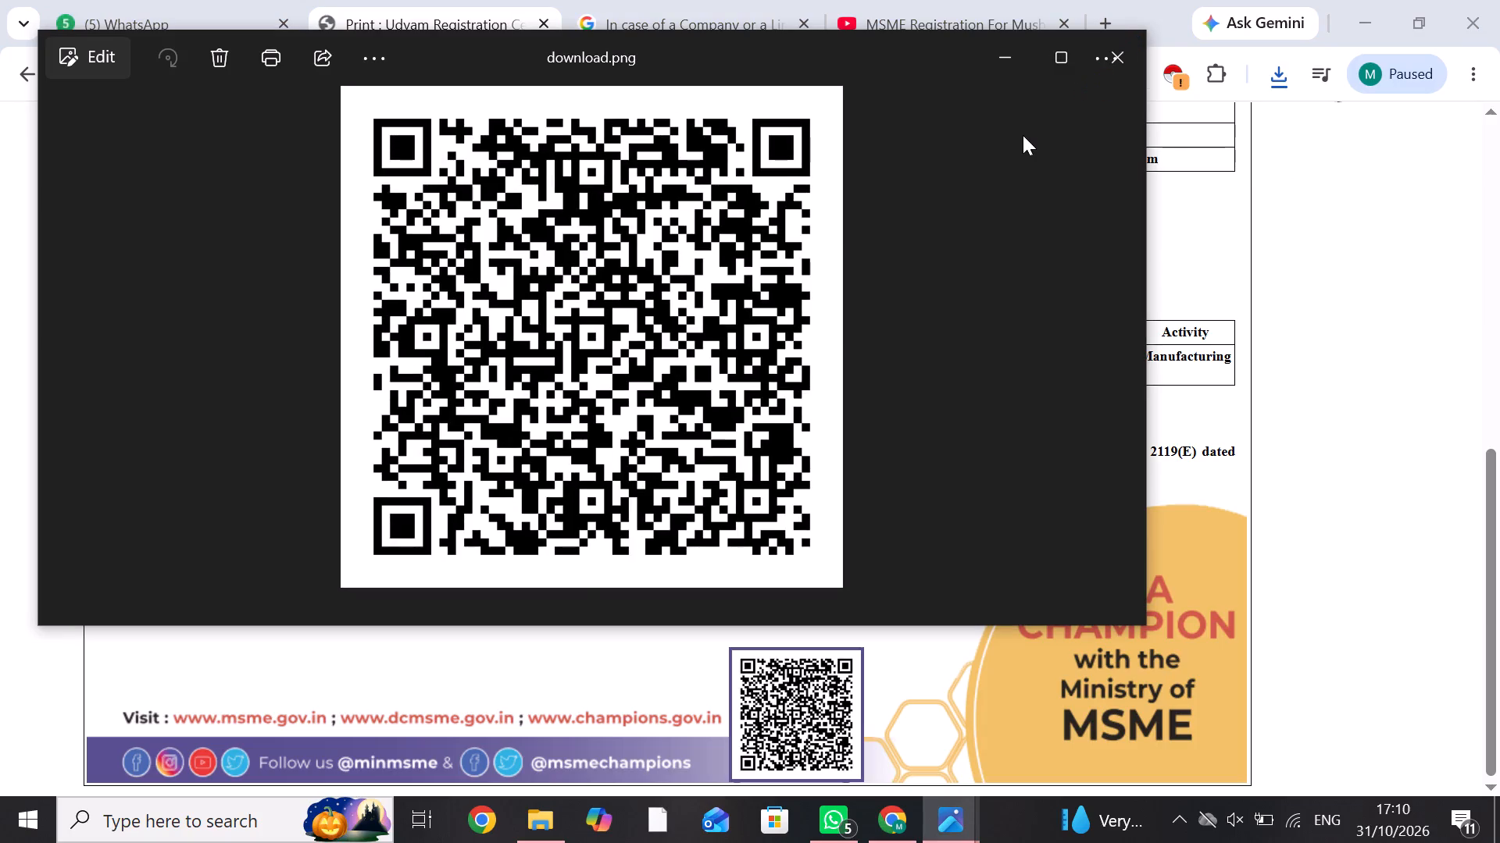
pyautogui.click(1123, 54)
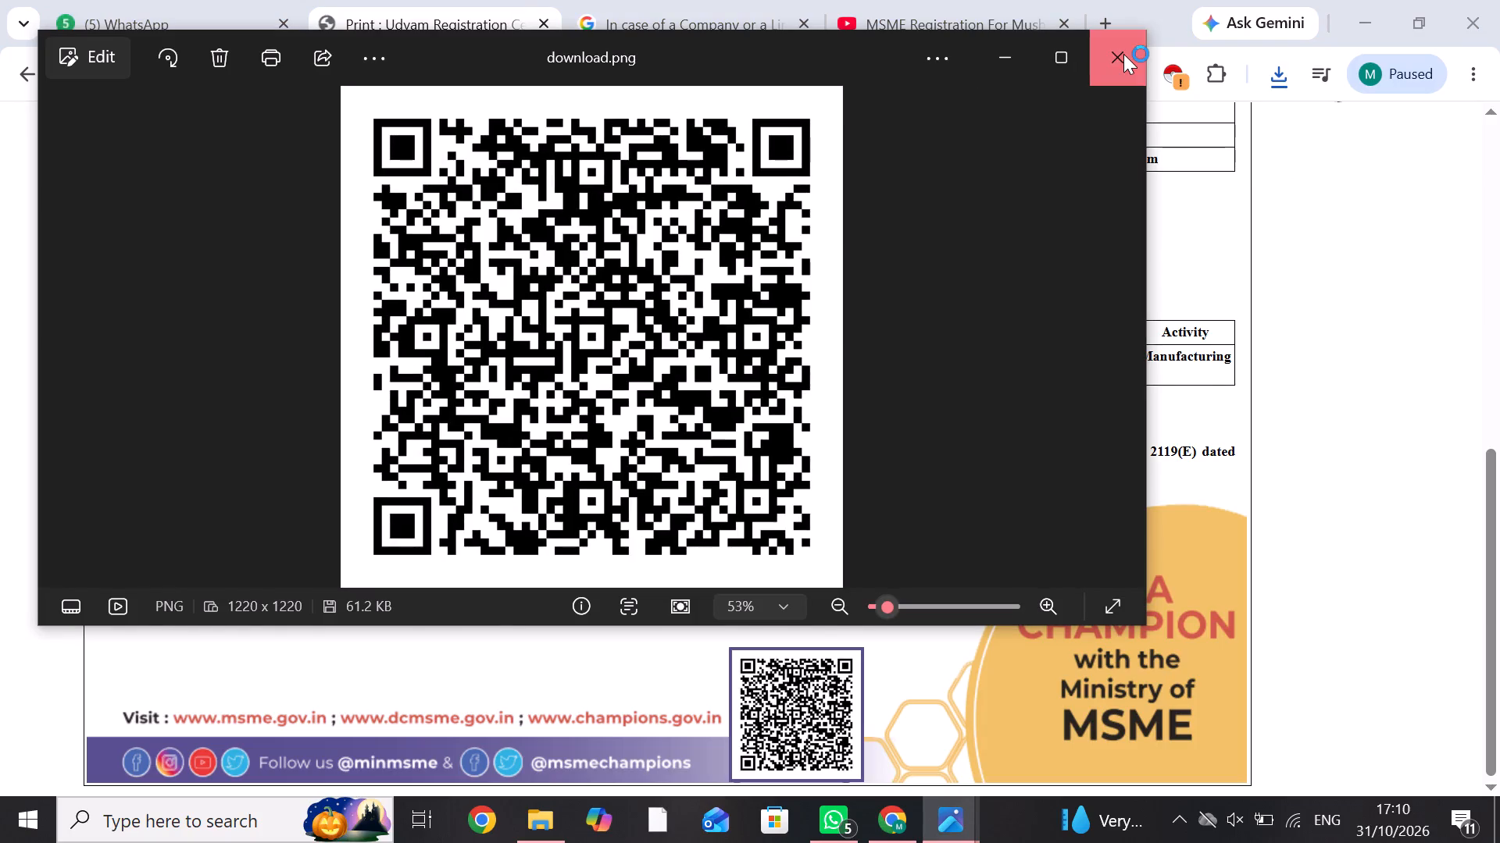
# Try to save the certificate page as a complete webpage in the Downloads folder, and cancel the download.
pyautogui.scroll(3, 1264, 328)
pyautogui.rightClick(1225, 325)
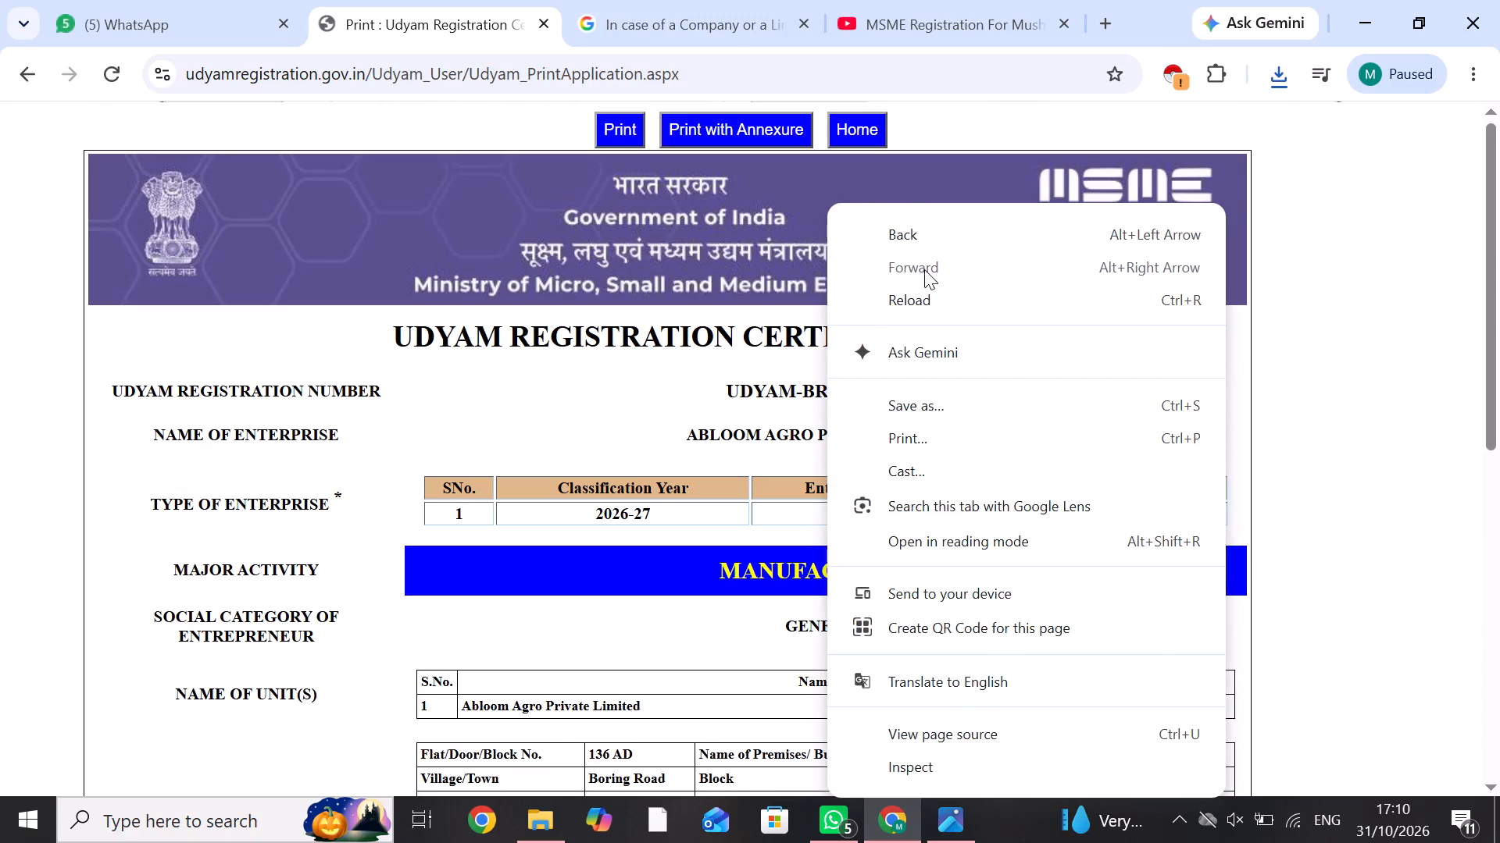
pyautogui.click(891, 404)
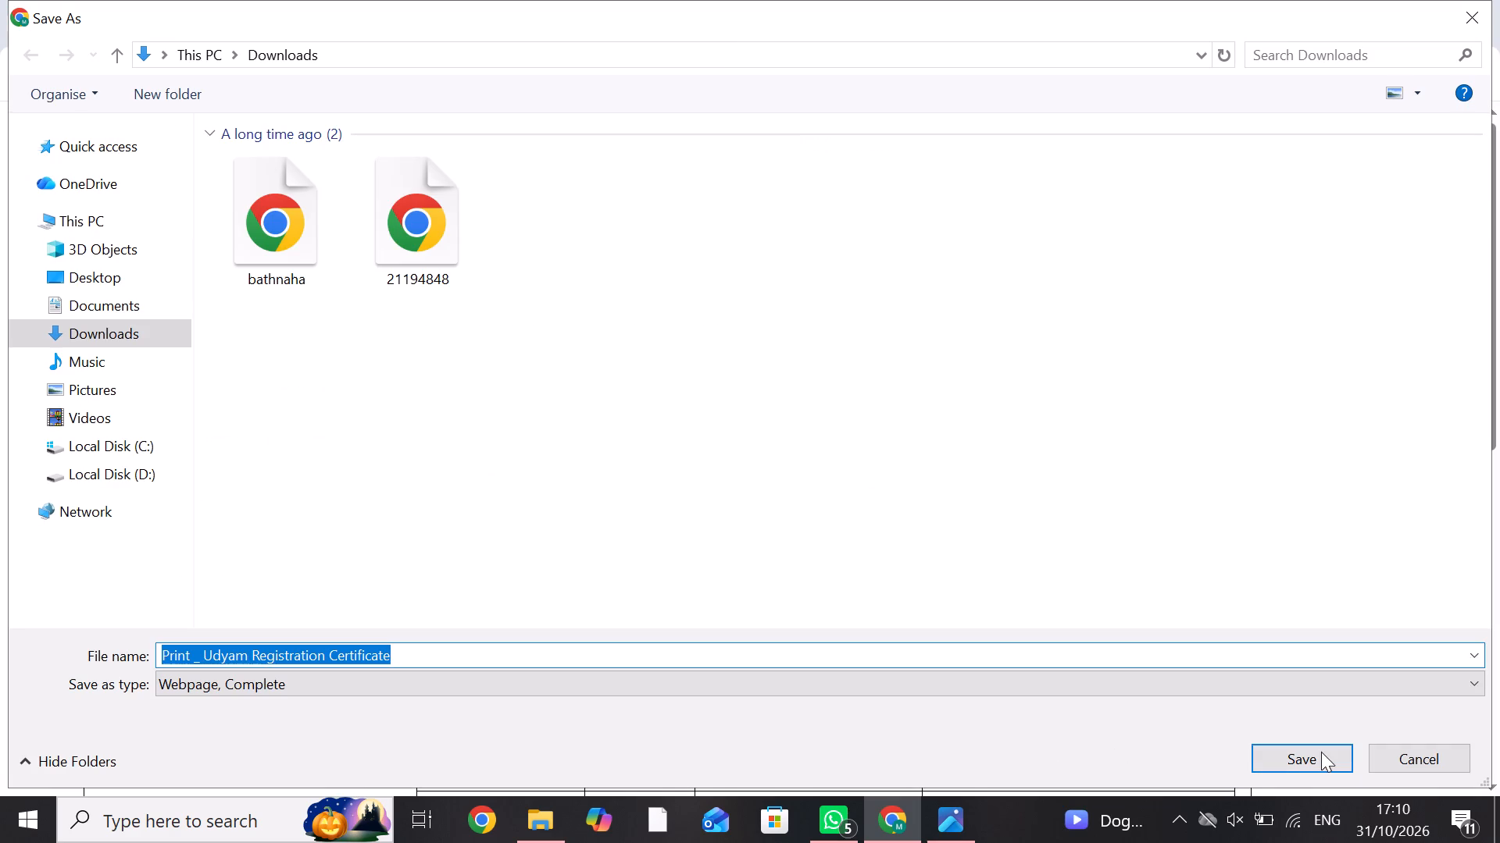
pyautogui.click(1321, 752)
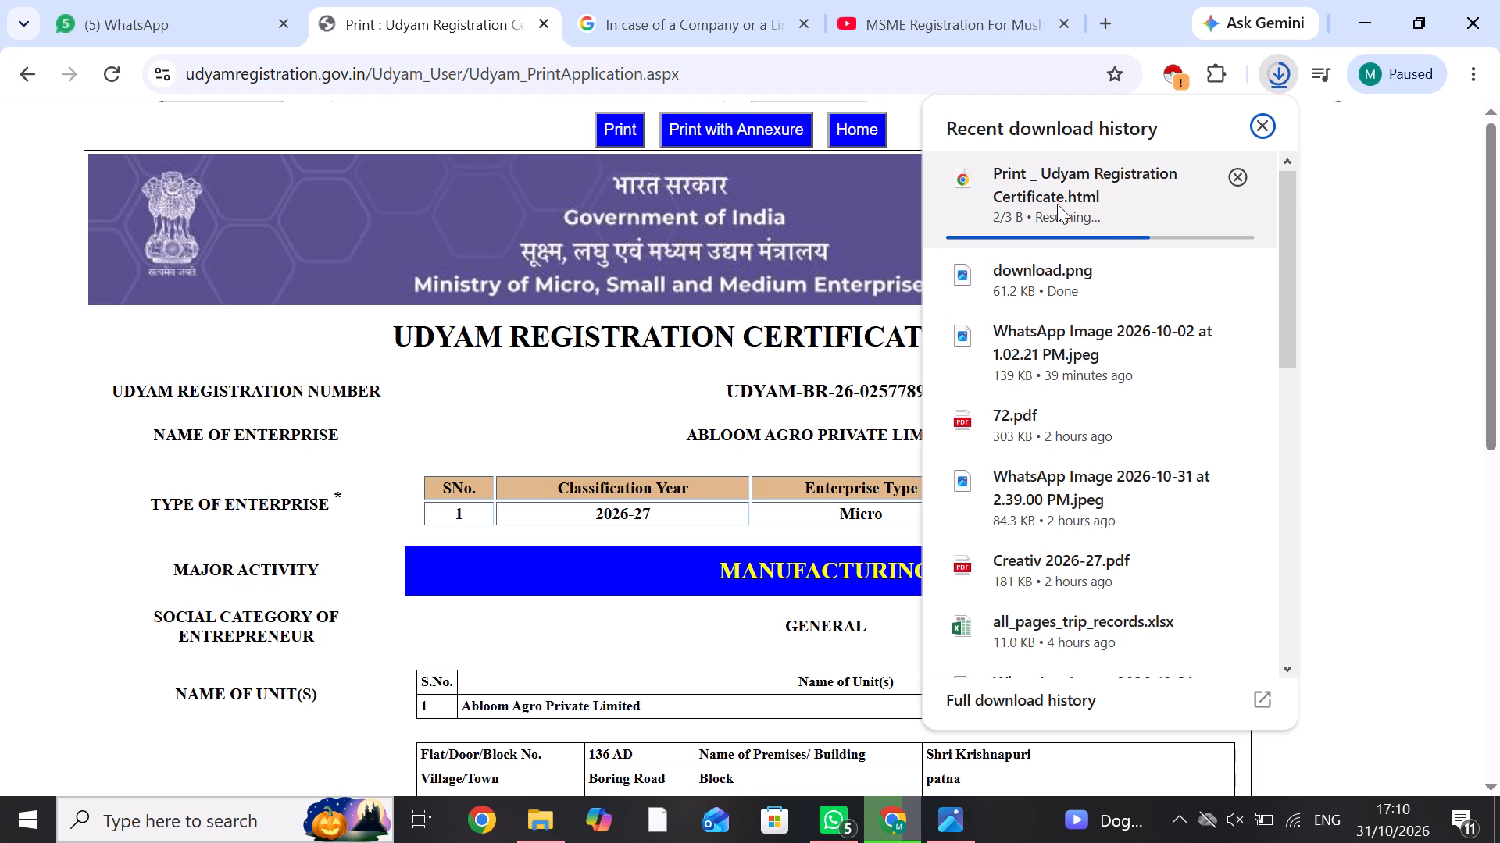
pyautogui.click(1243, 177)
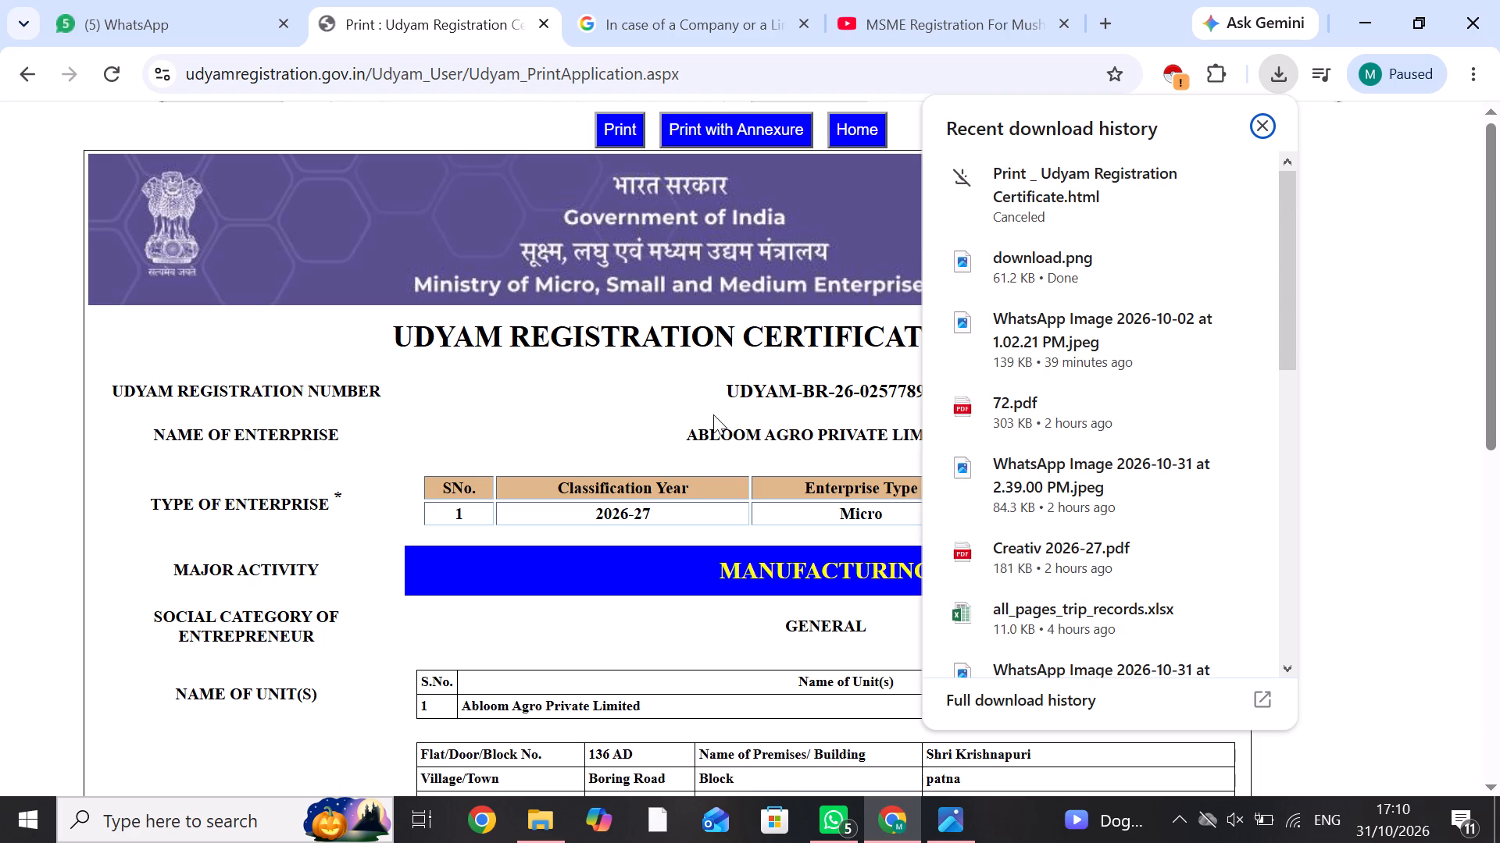
# Preview the certificate without annexure as a PDF with margins None on A4 and Legal paper, and leave the print dialog without saving.
pyautogui.click(623, 121)
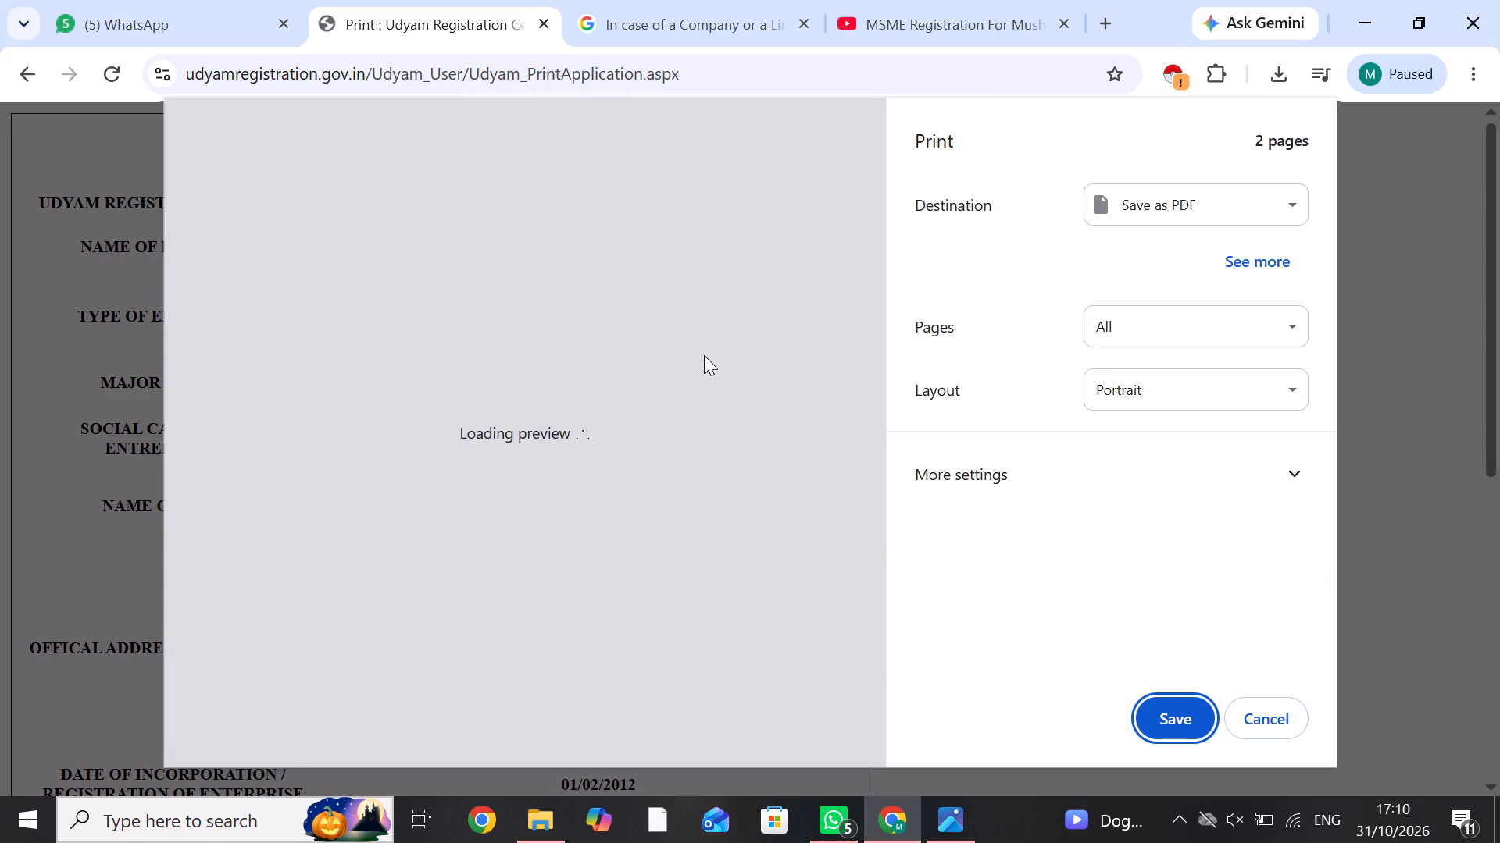
pyautogui.click(1133, 464)
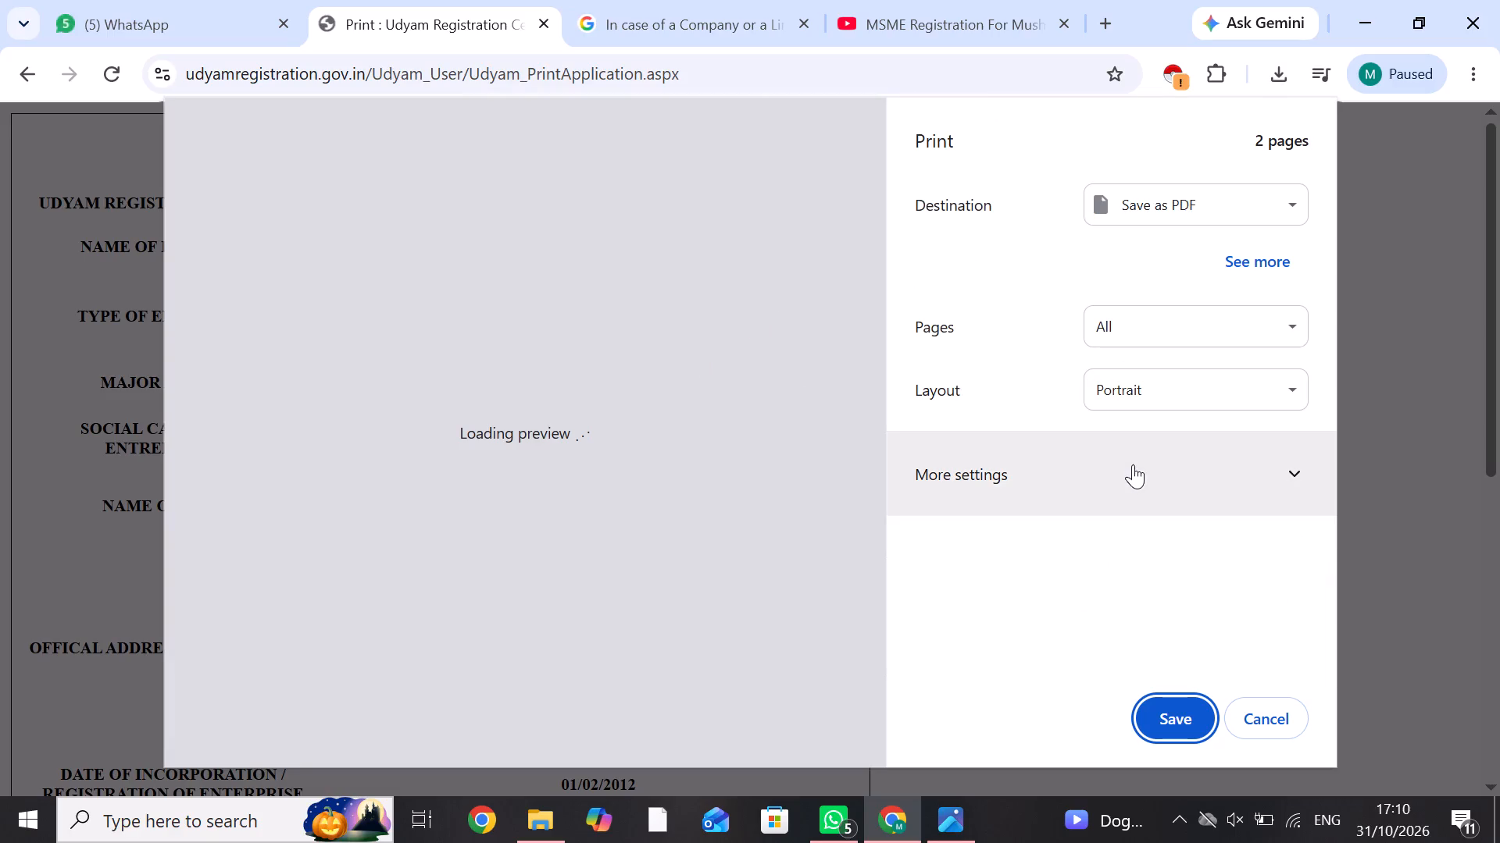
pyautogui.scroll(-1, 1132, 473)
pyautogui.click(1132, 474)
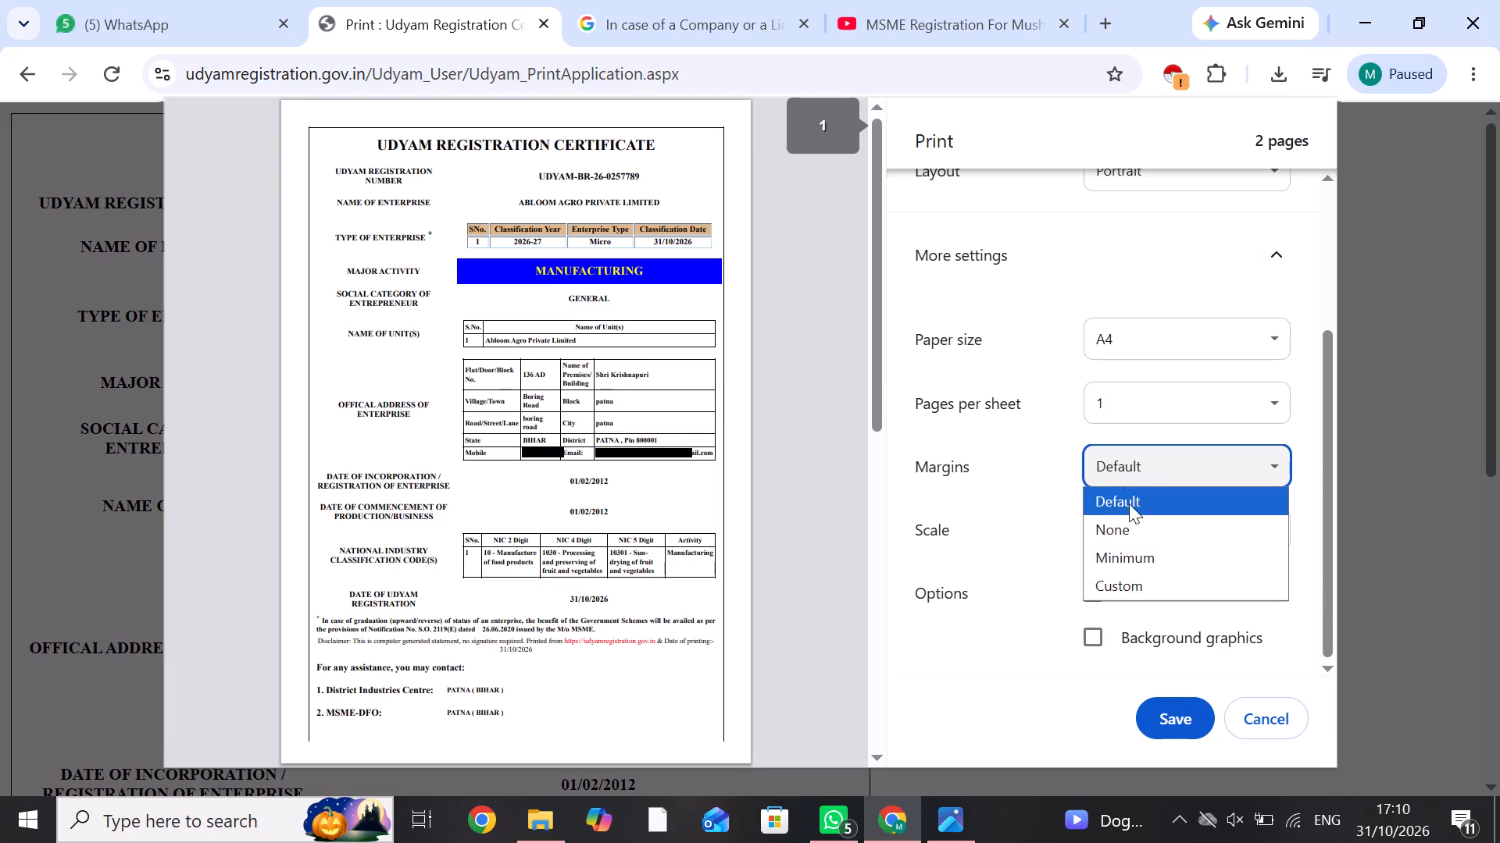
pyautogui.click(1128, 521)
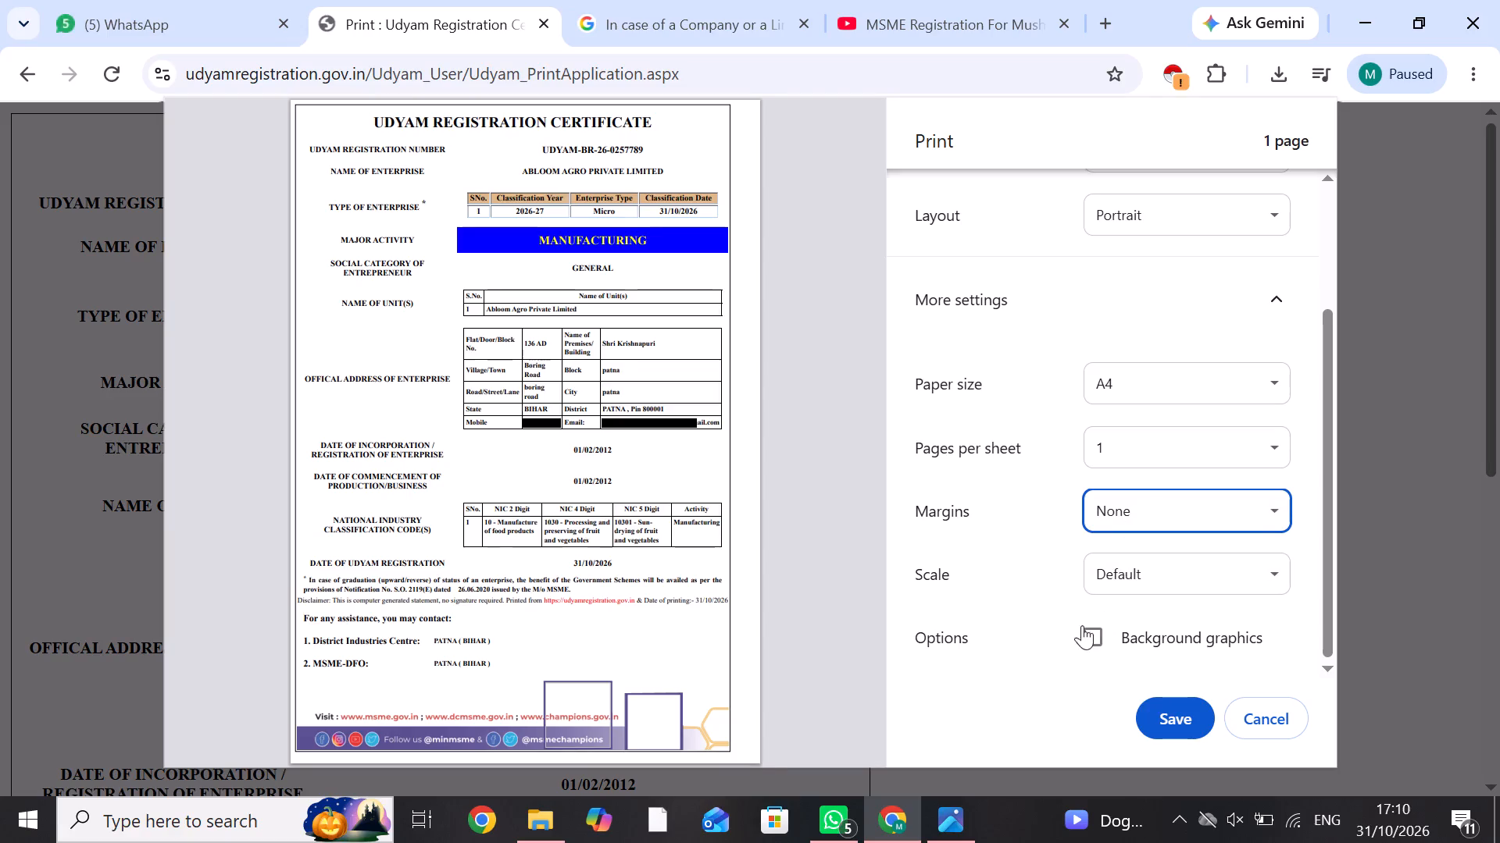
pyautogui.click(592, 723)
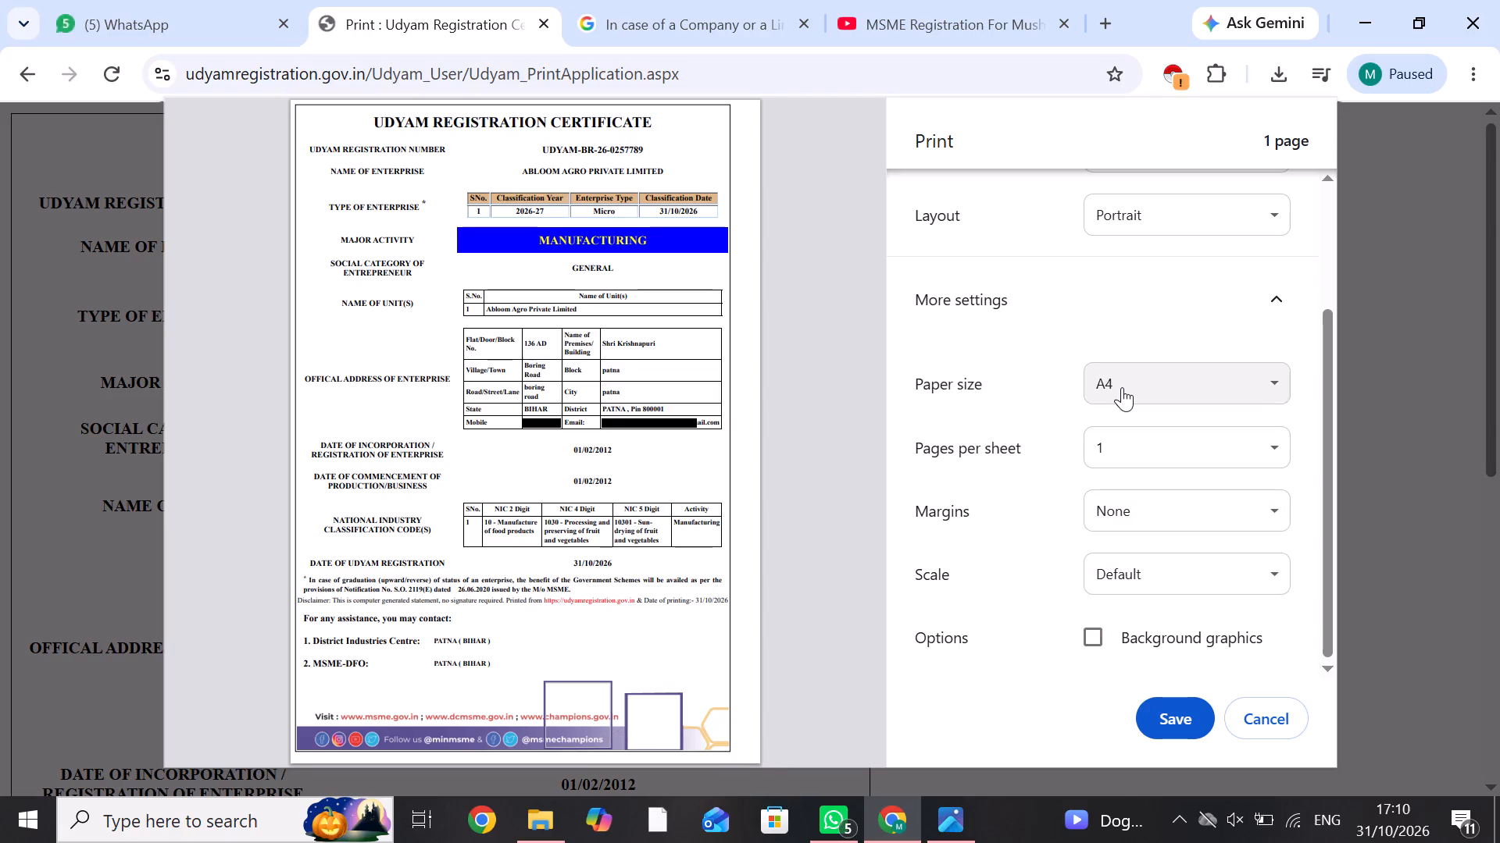
pyautogui.click(1122, 387)
pyautogui.click(1131, 427)
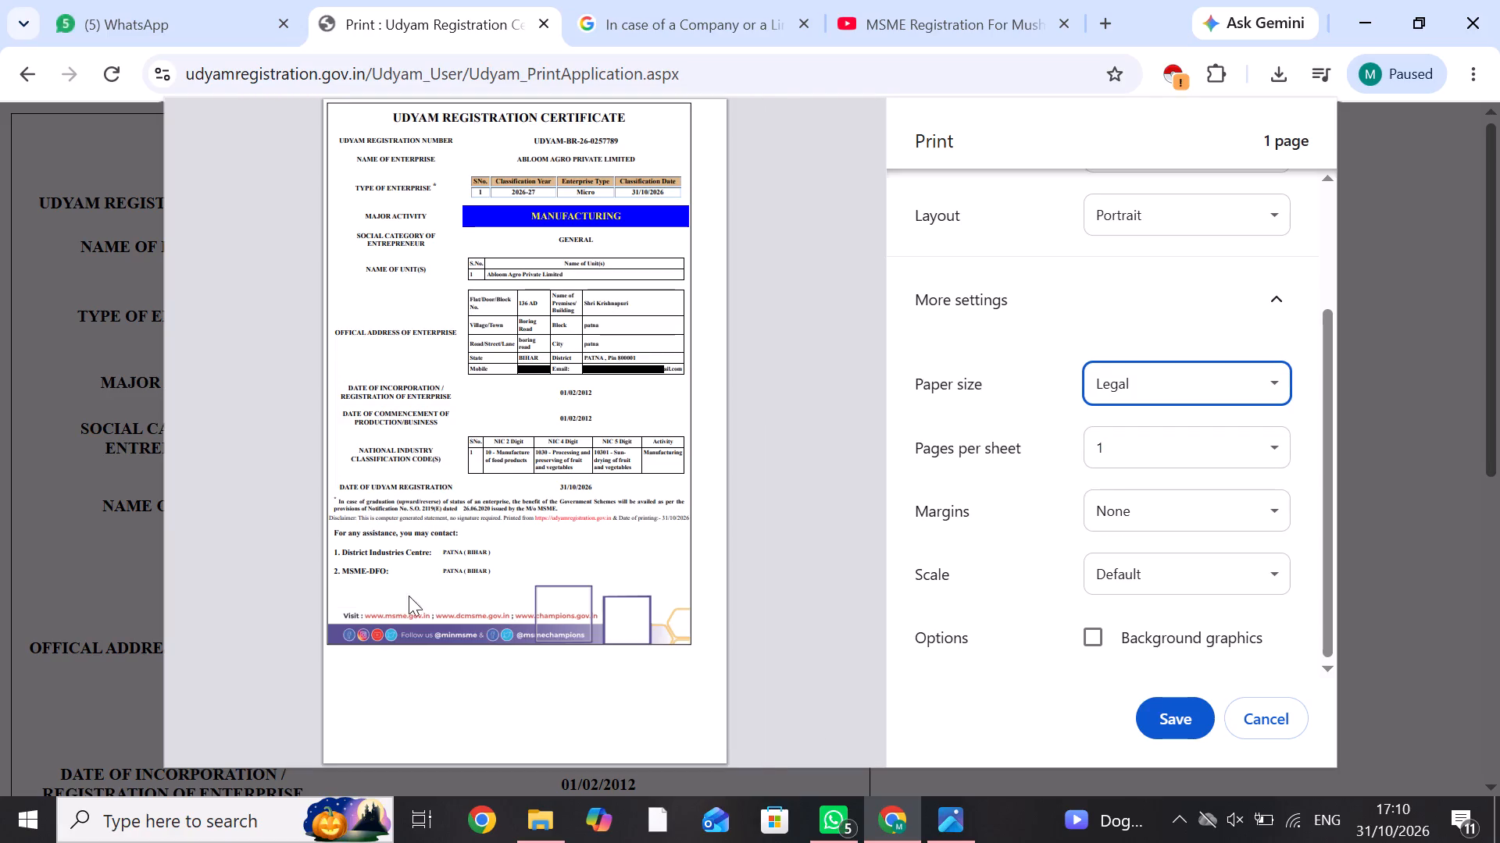
pyautogui.click(1274, 731)
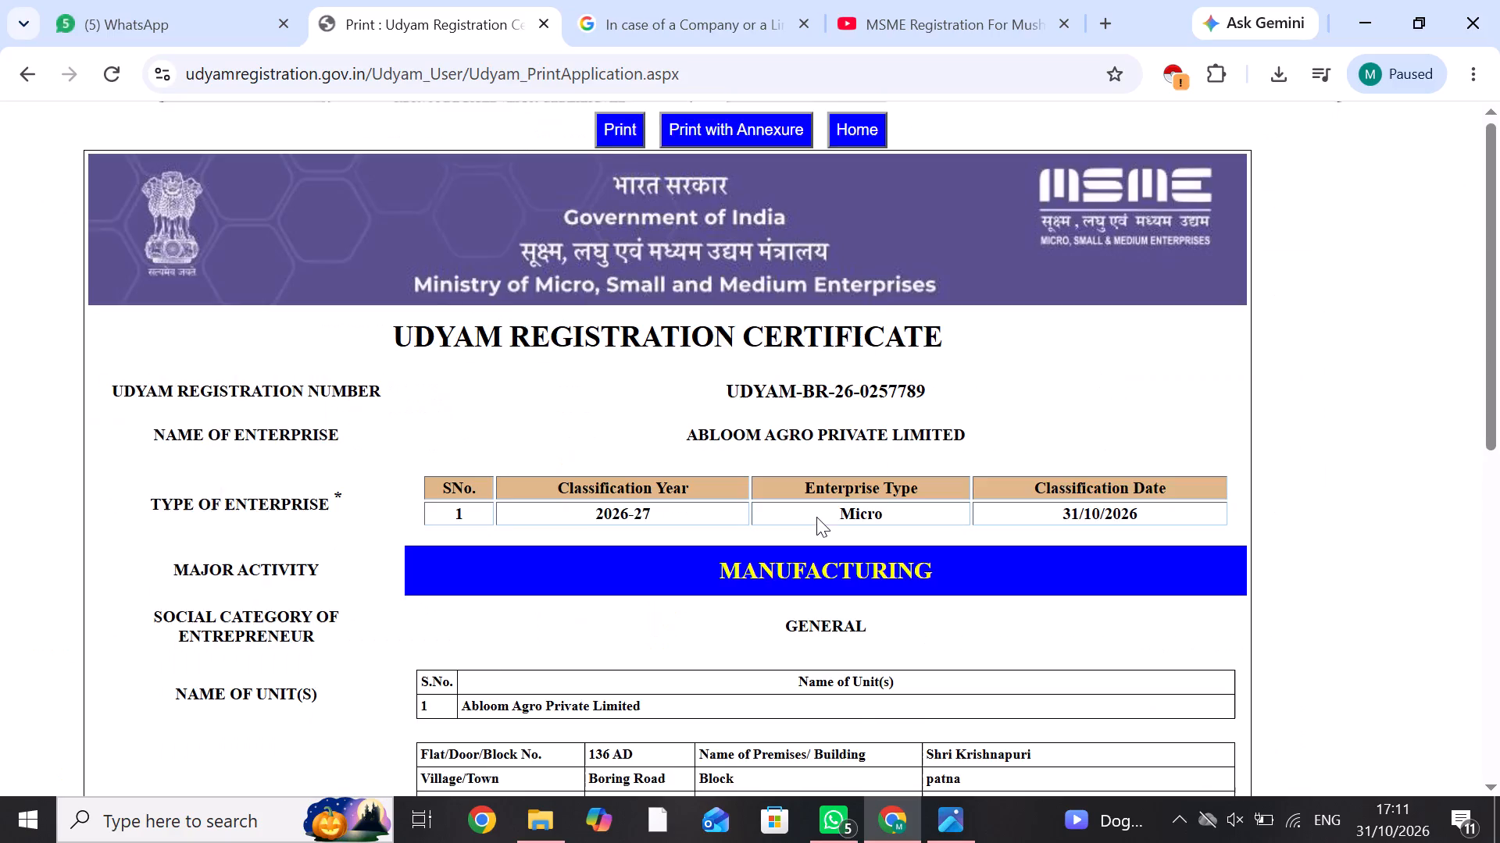
# Open the PDF print preview of the certificate without annexure again and set the paper size to A4.
pyautogui.scroll(-1, 816, 517)
pyautogui.scroll(2, 795, 461)
pyautogui.click(621, 130)
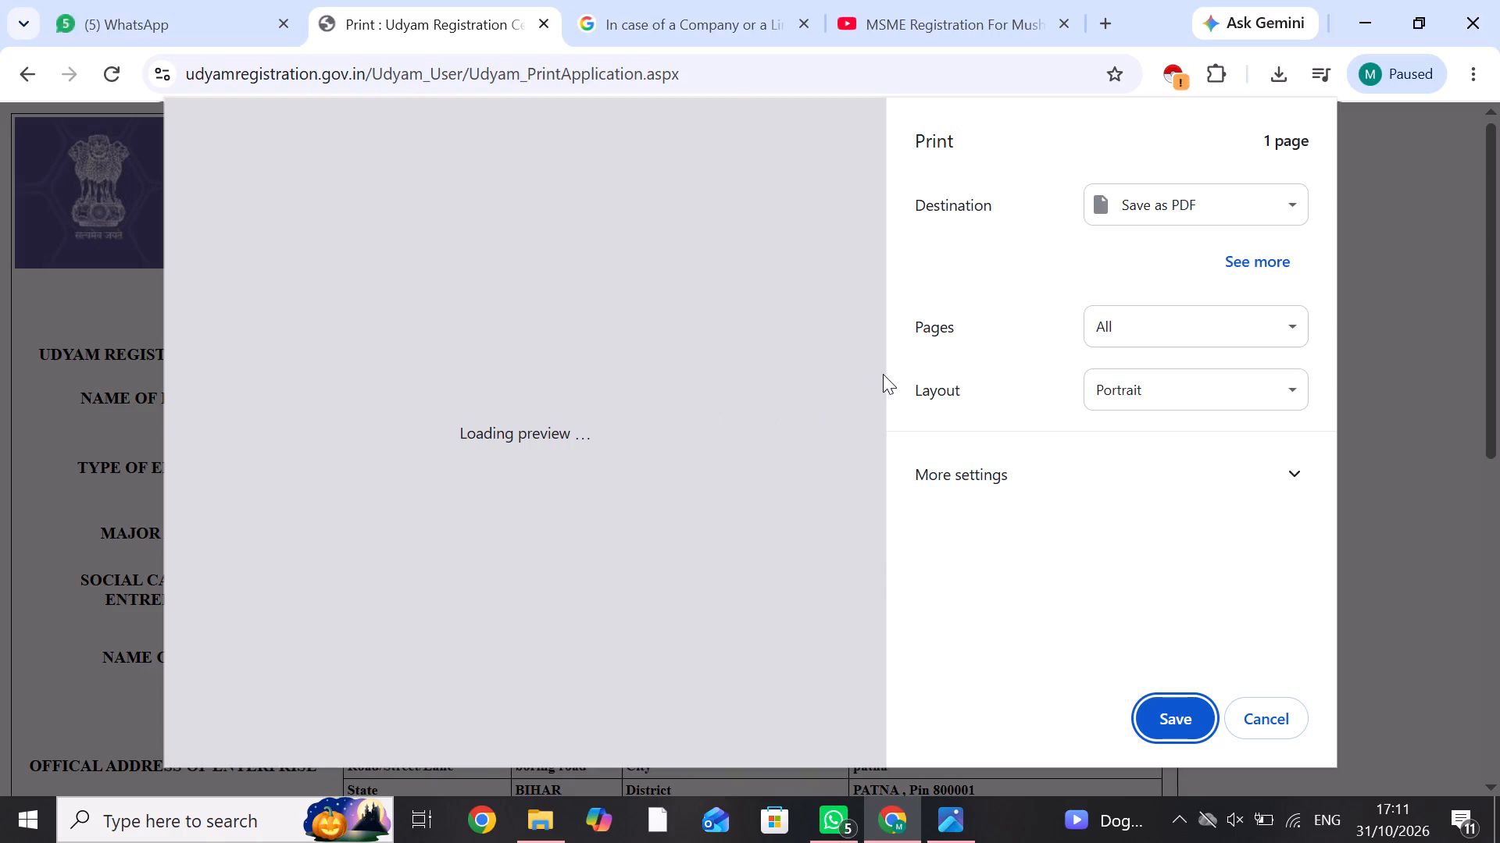
pyautogui.scroll(-2, 716, 368)
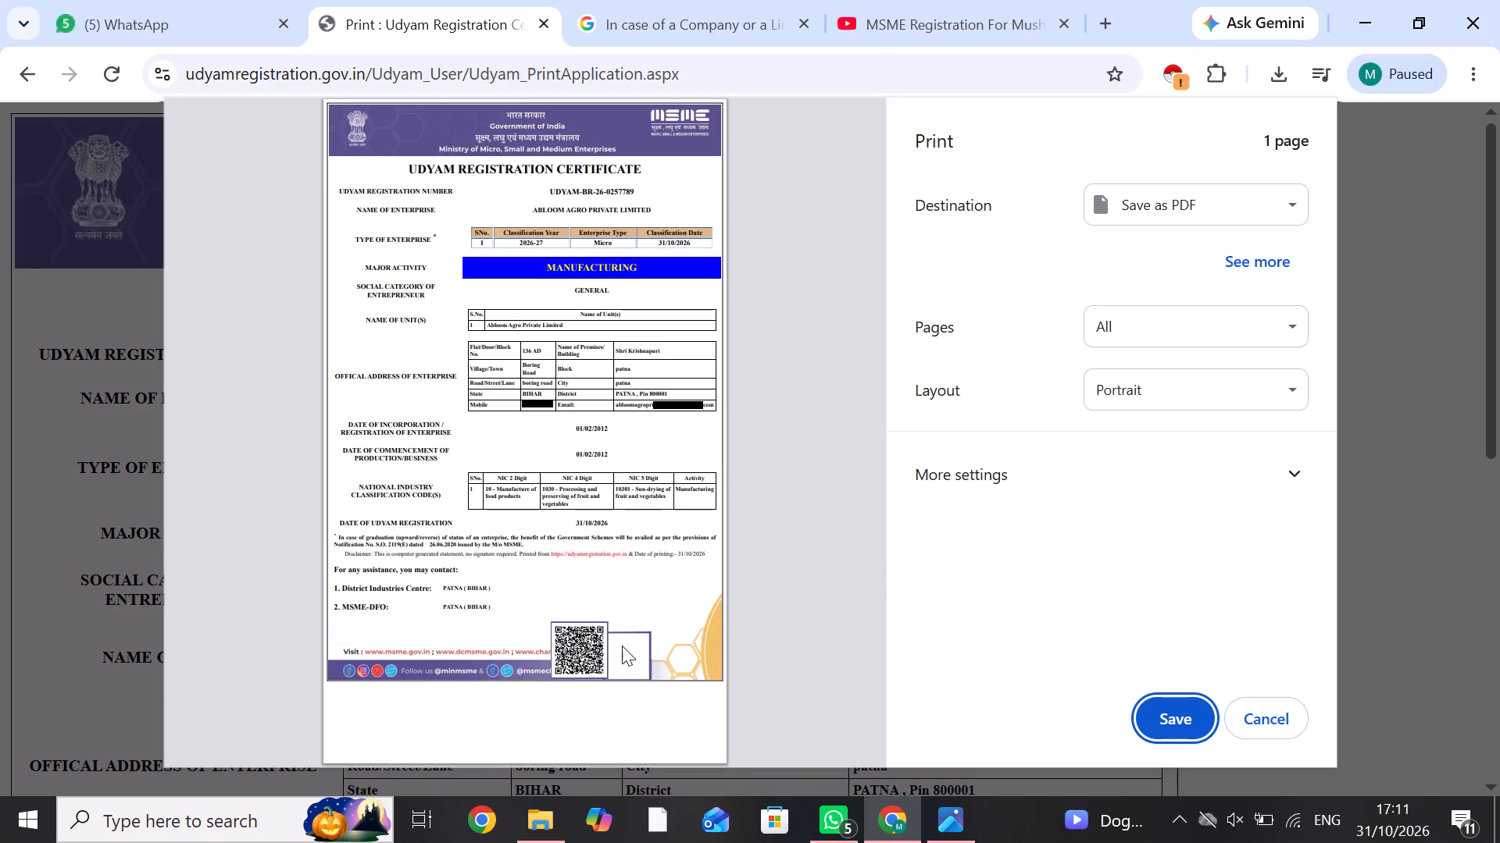
pyautogui.click(1130, 445)
pyautogui.click(1141, 557)
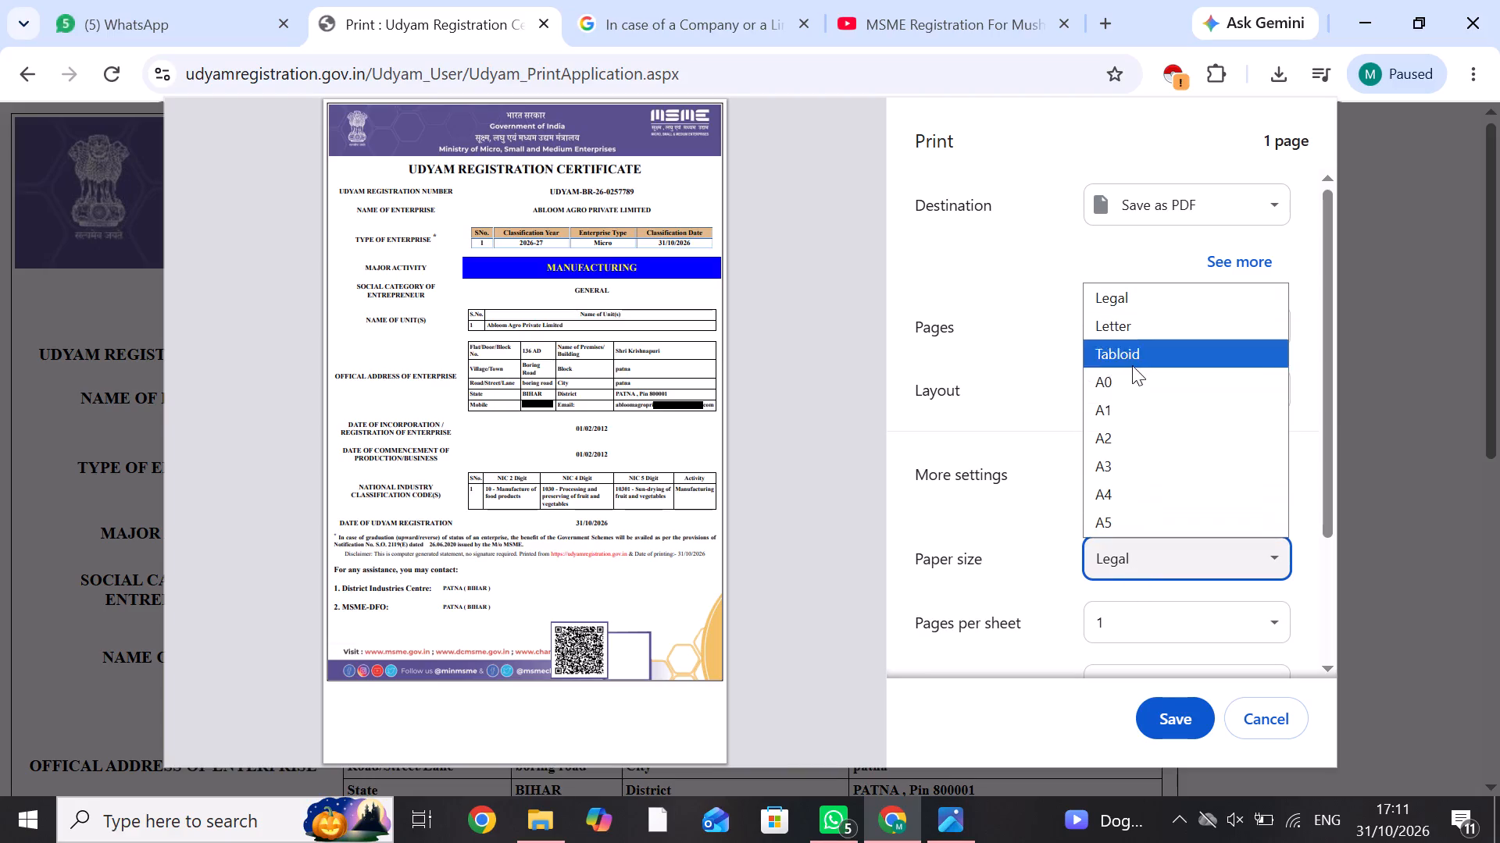
pyautogui.click(1120, 494)
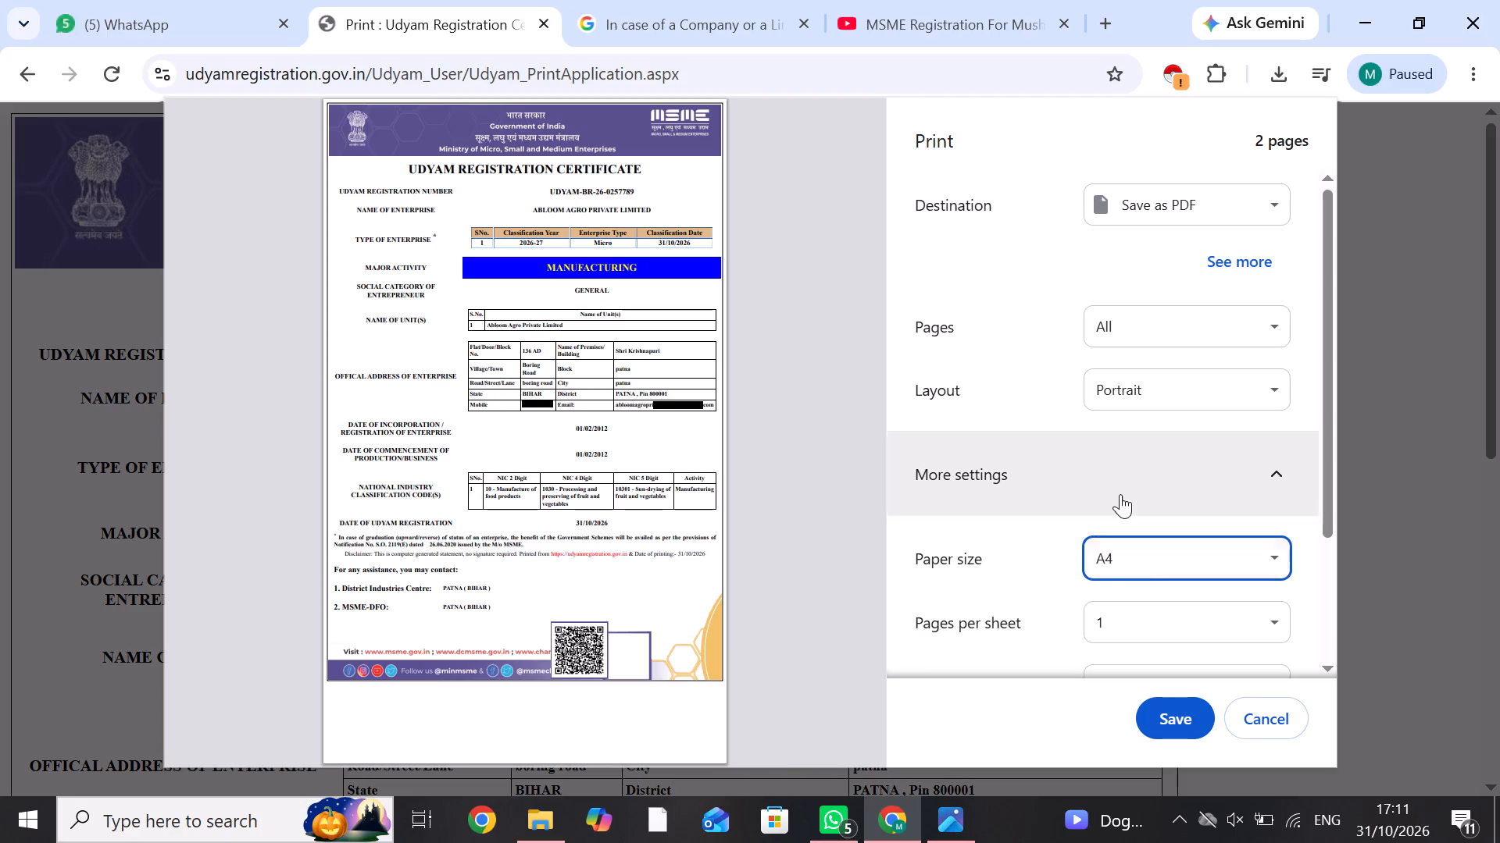